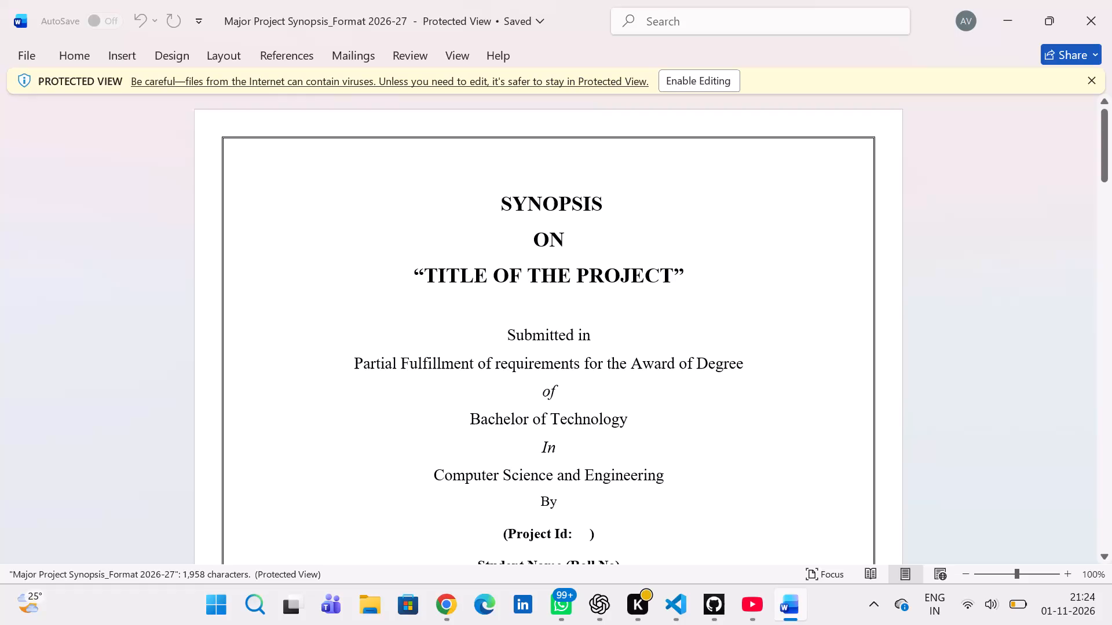
Enable editing for the protected synopsis format document.
left_click(696, 89)
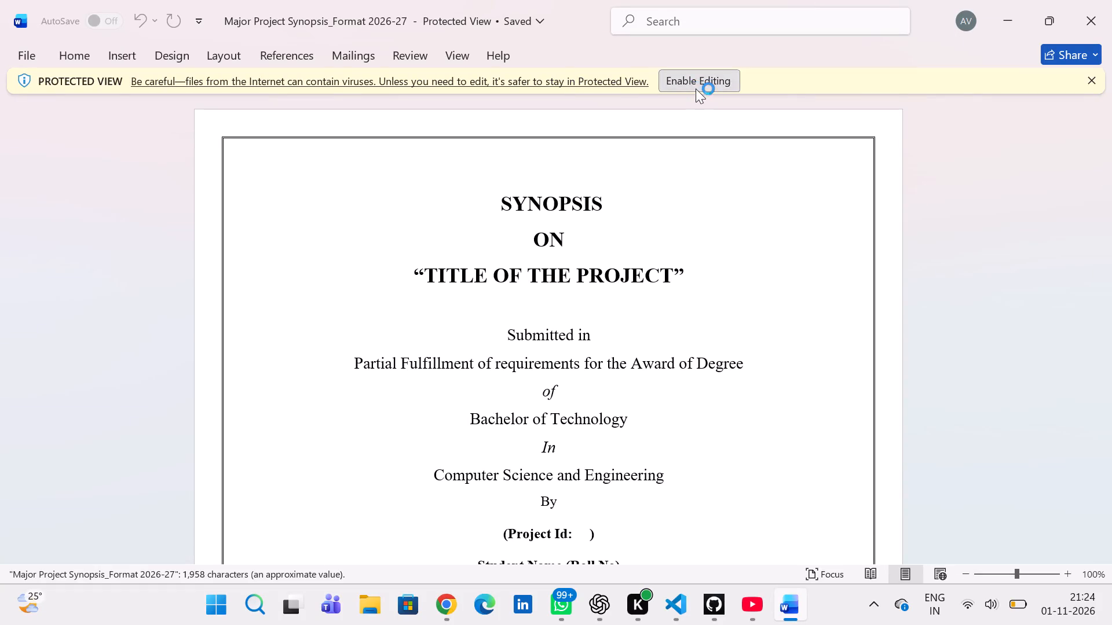
scroll(950, 359, "down", 1)
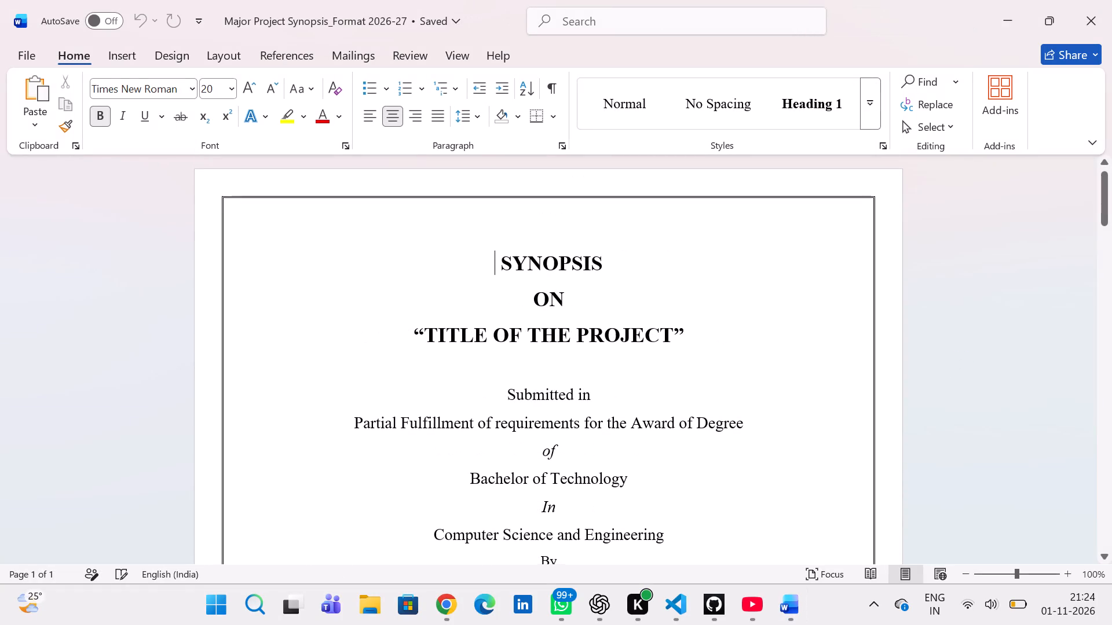
scroll(760, 435, "down", 3)
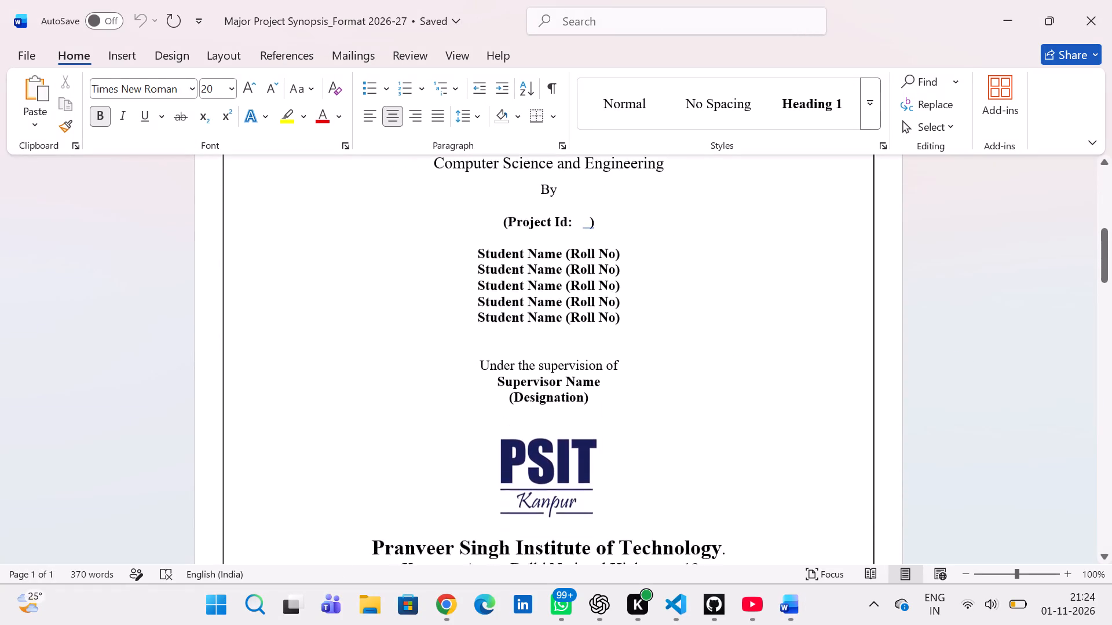
scroll(760, 435, "down", 4)
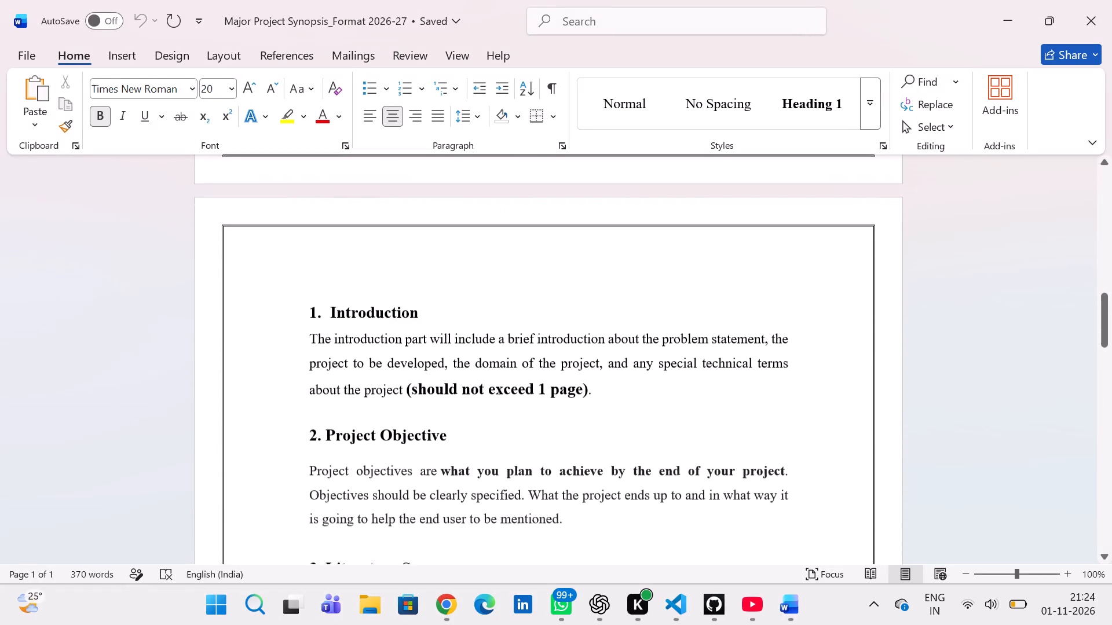
scroll(760, 435, "down", 2)
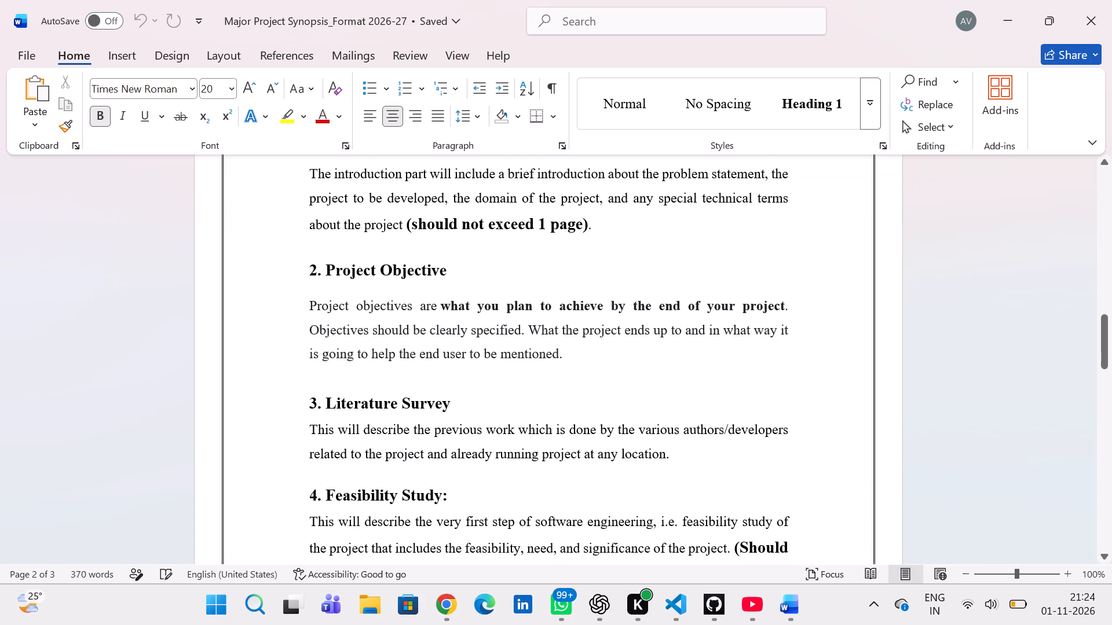
scroll(760, 435, "down", 3)
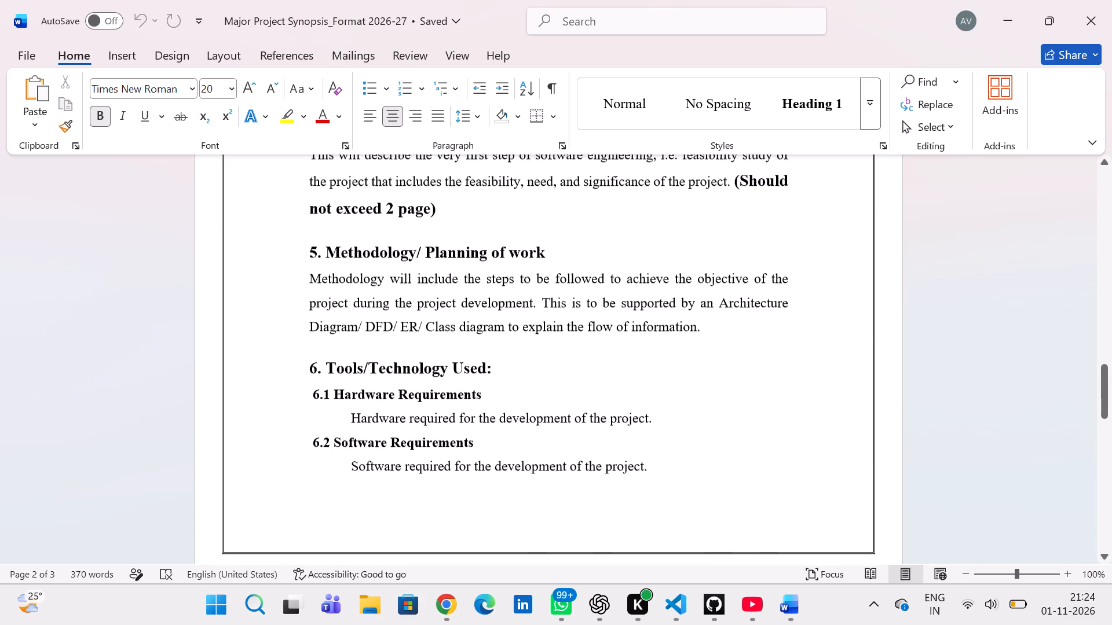
scroll(760, 435, "down", 4)
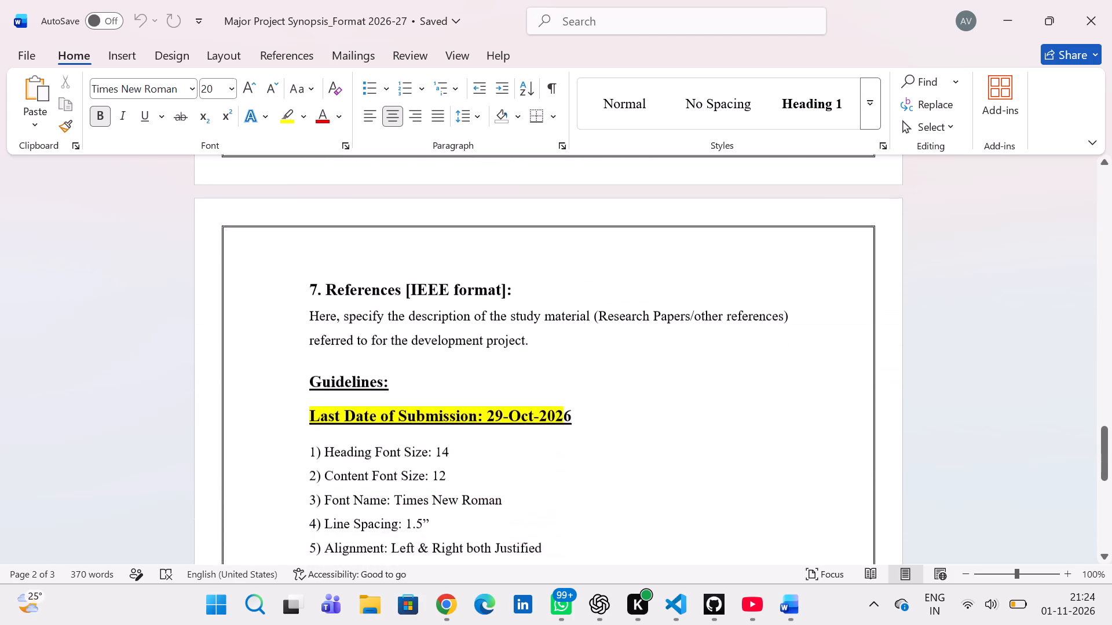
scroll(760, 435, "down", 2)
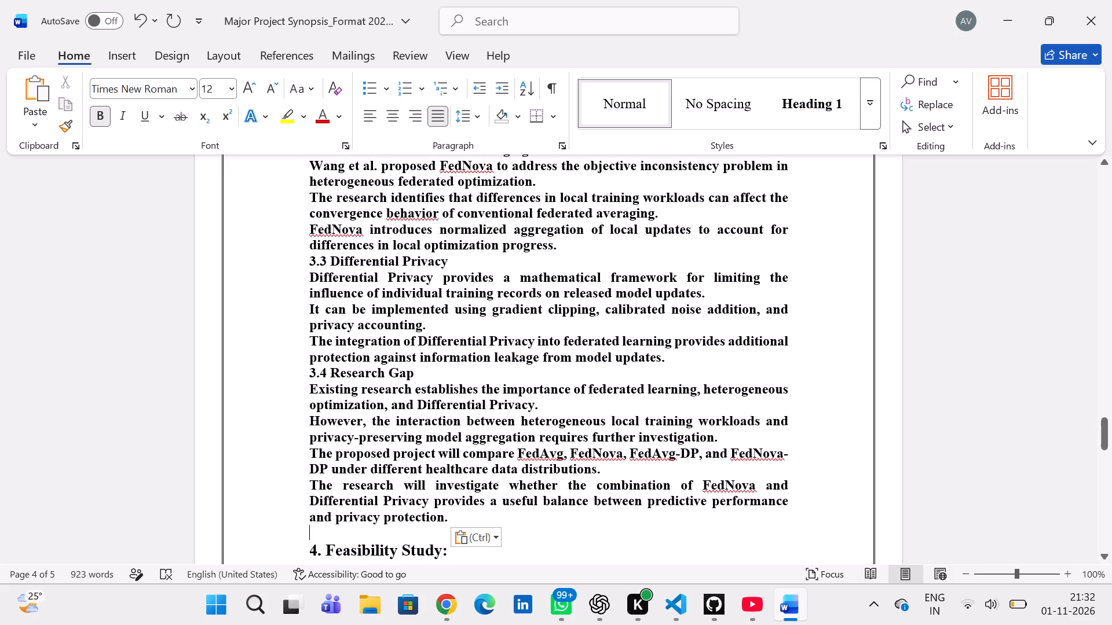
Widen the line spacing and remove the bold from all pasted Literature Survey text, from "3.1 Federated Learning in Healthcare" through section 3.4.
left_click_drag(452, 516, 305, 159)
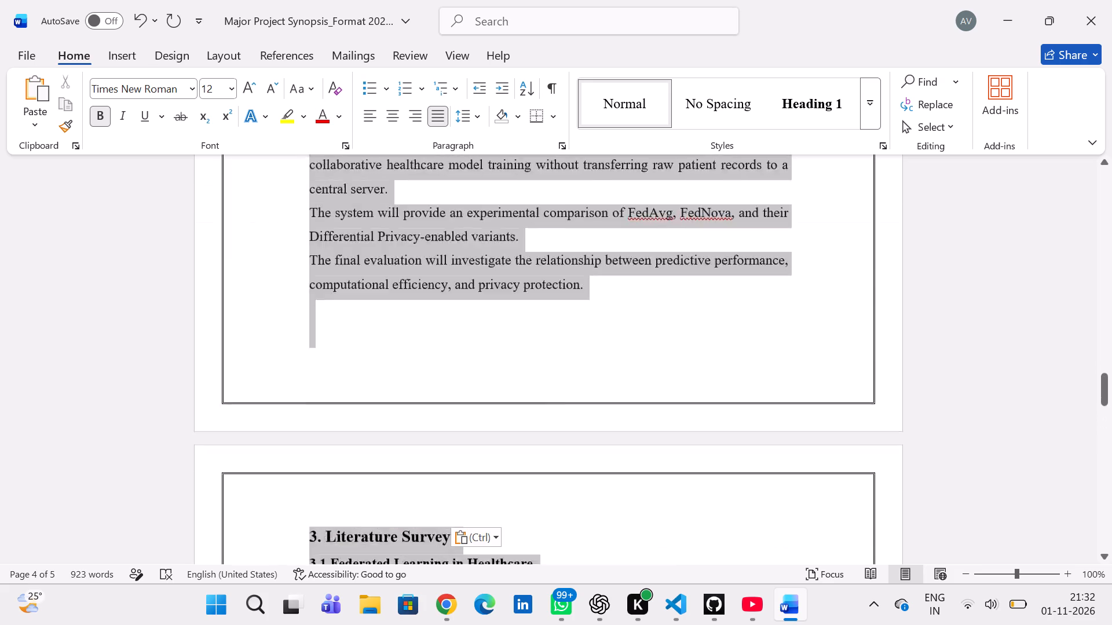
left_click_drag(305, 159, 309, 453)
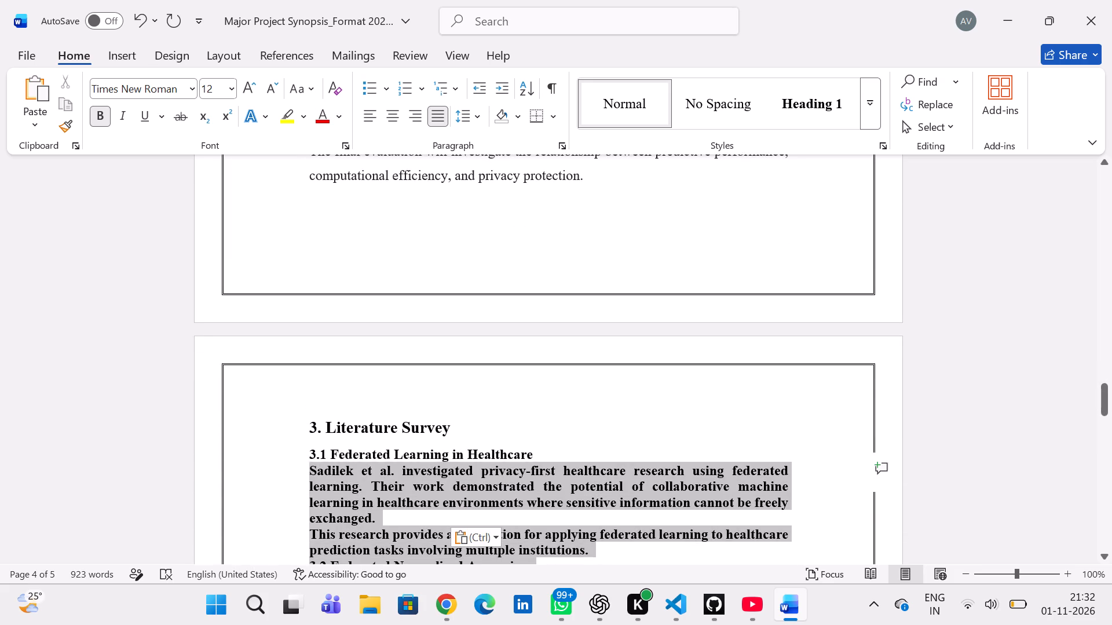
left_click_drag(309, 453, 304, 449)
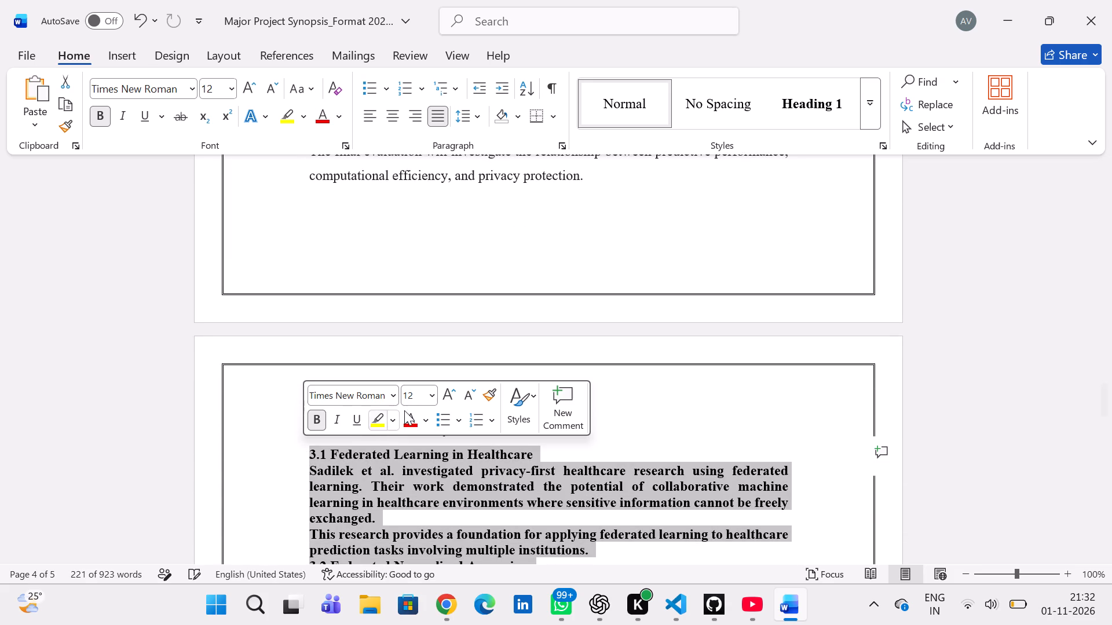
left_click(480, 113)
left_click(493, 188)
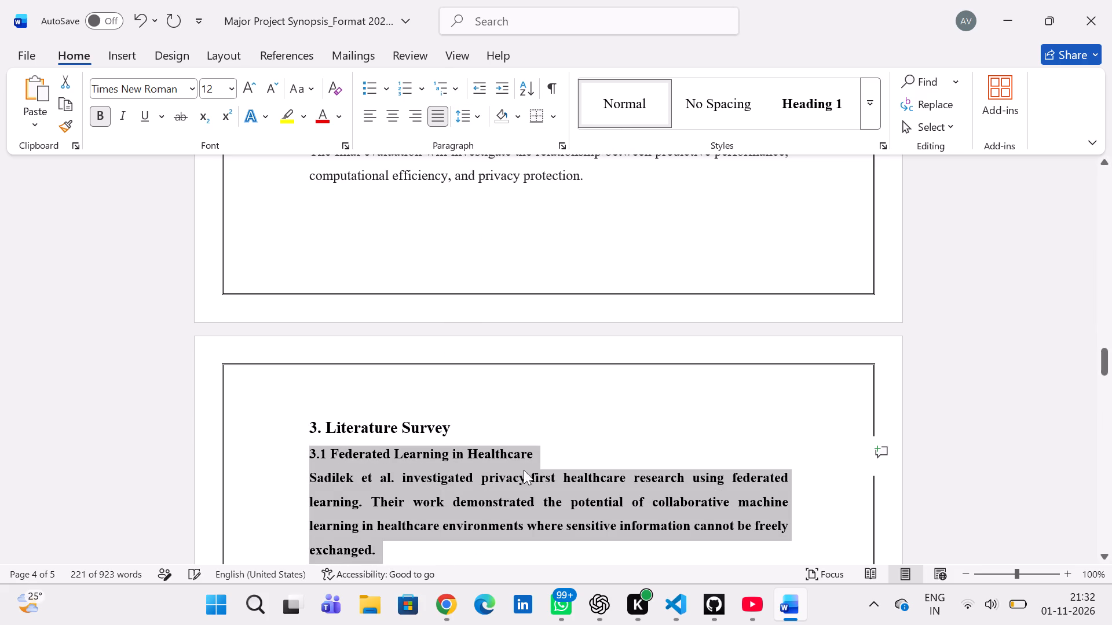
left_click(92, 119)
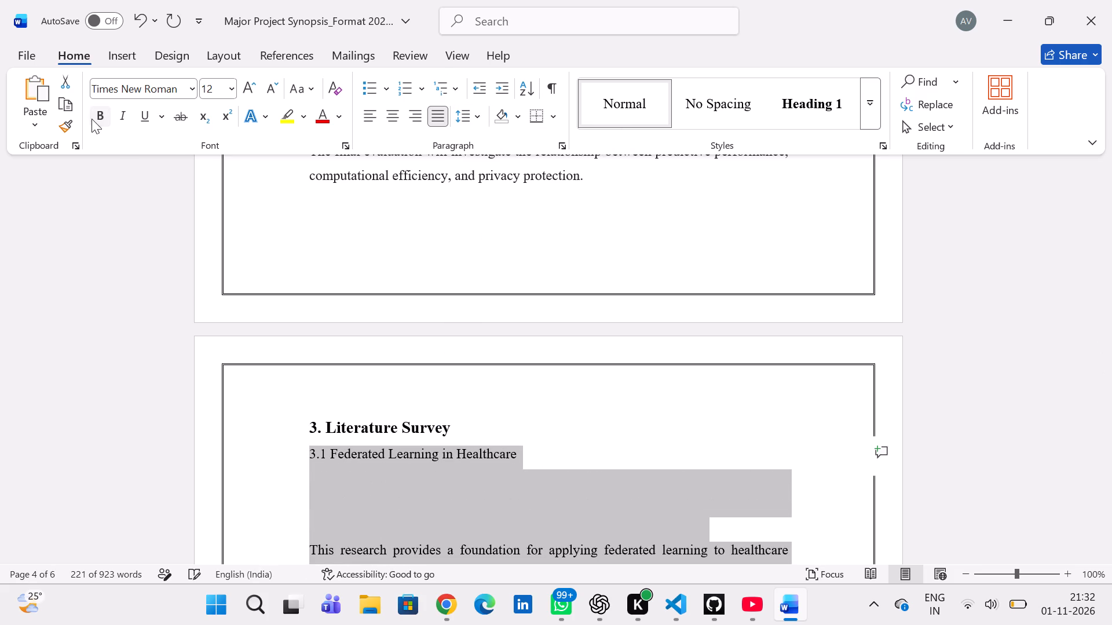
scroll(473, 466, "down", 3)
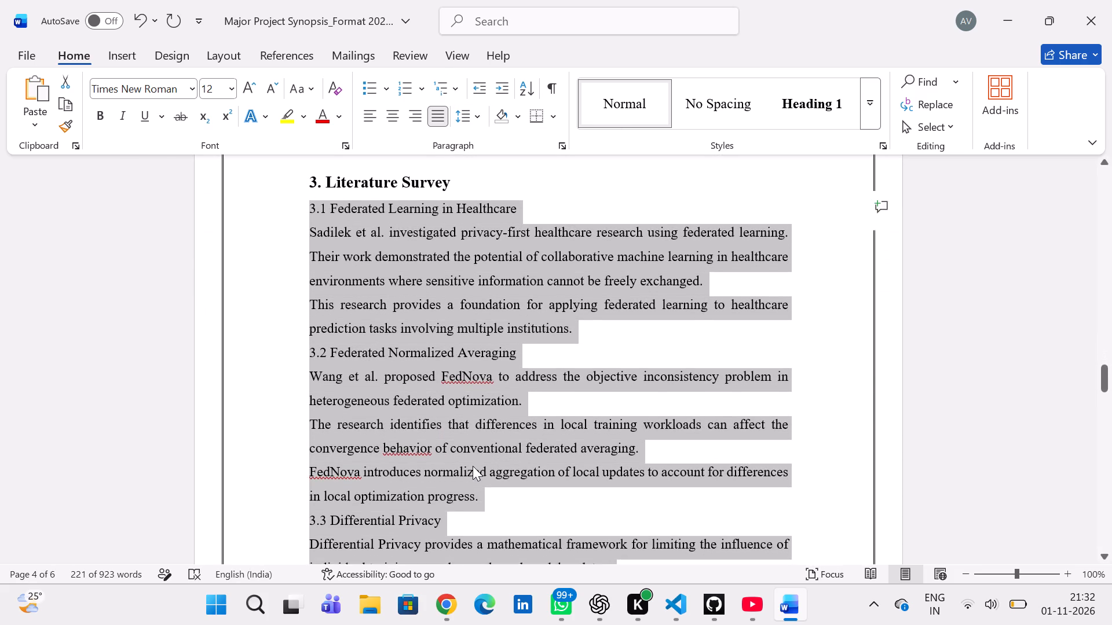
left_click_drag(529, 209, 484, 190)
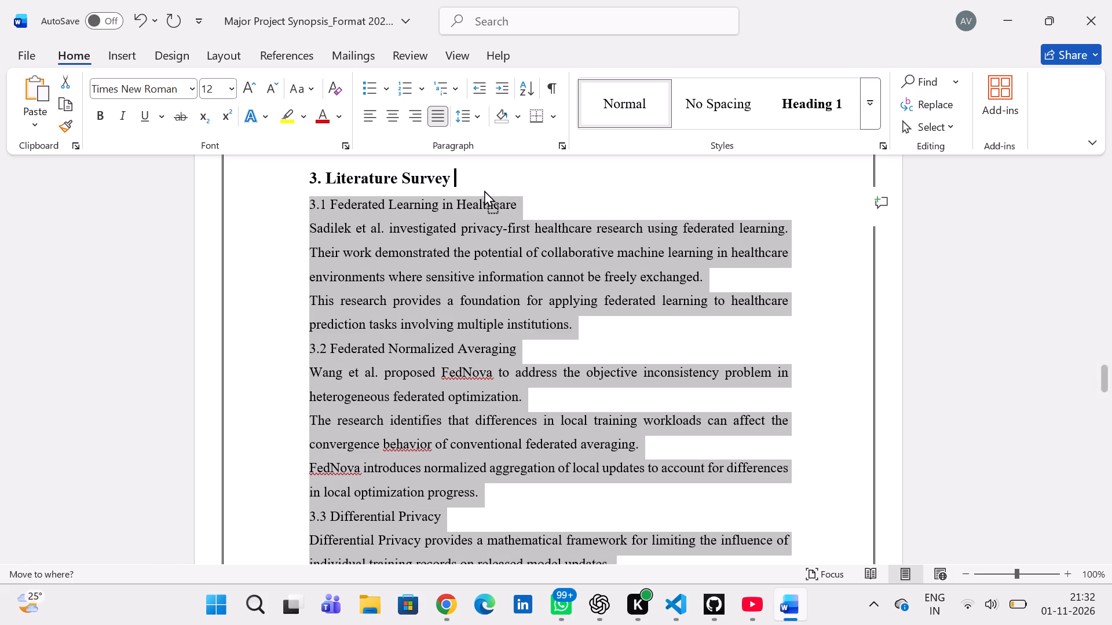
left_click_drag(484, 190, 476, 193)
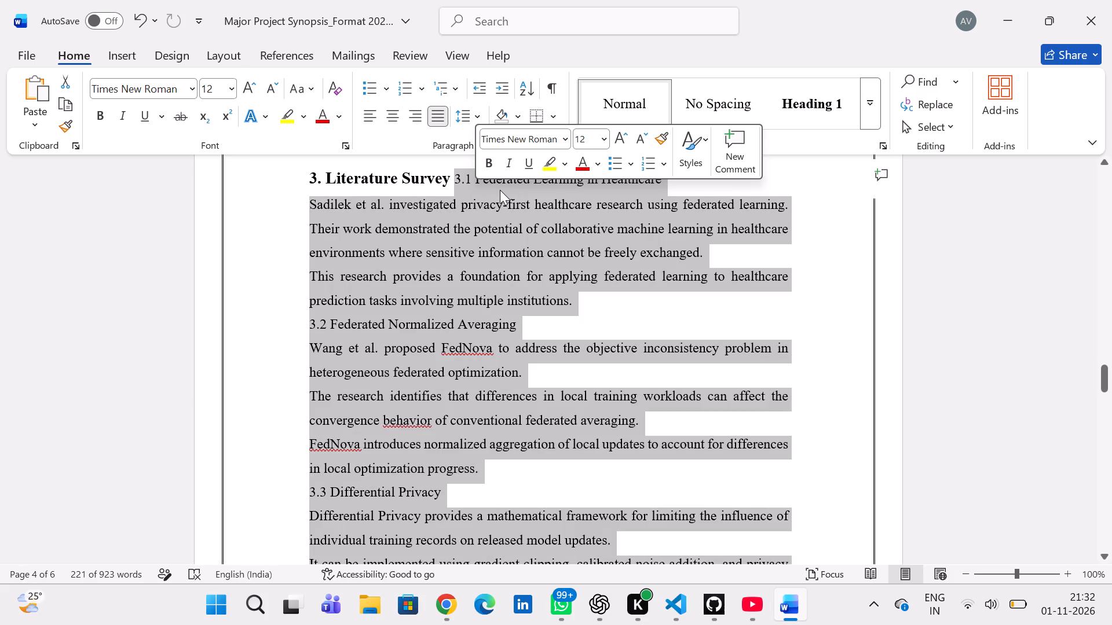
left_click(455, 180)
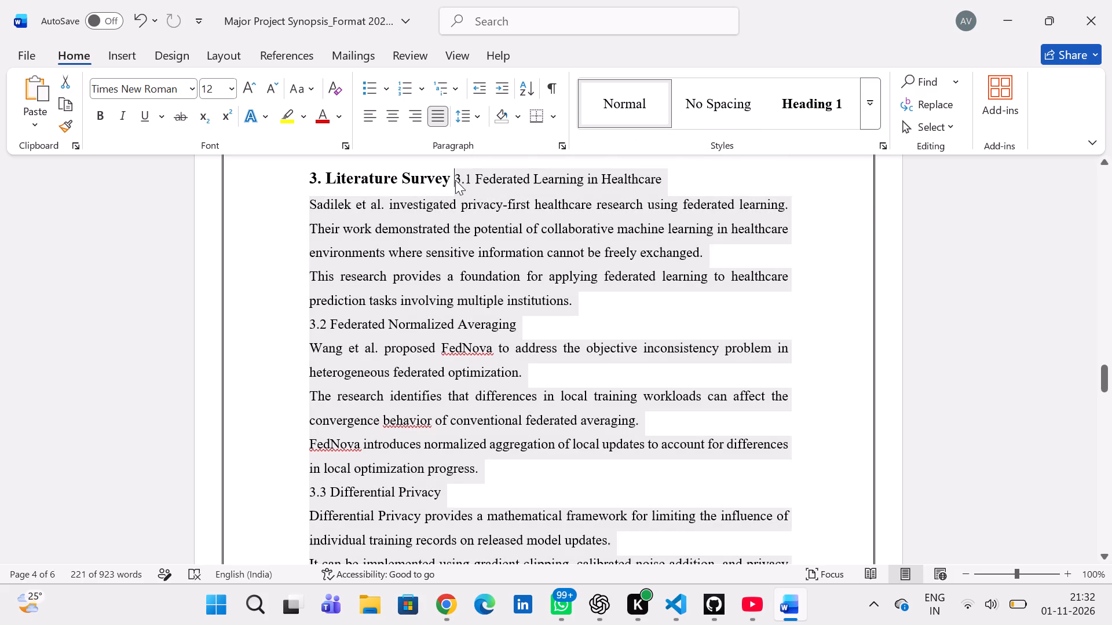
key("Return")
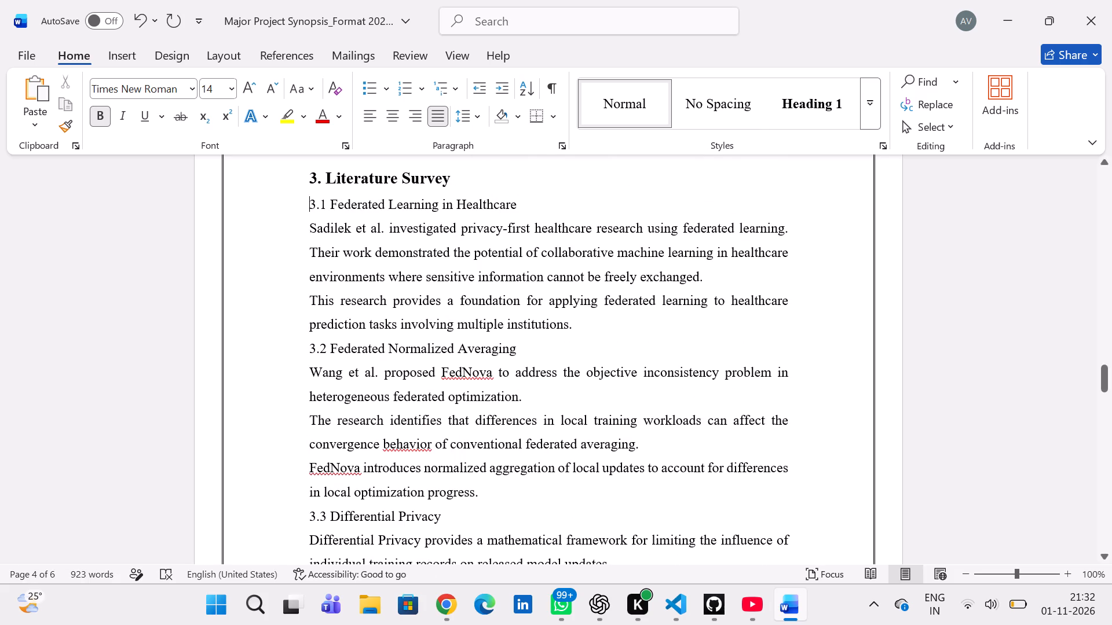
Make the subheading "3.1 Federated Learning in Healthcare" bold.
left_click_drag(309, 204, 518, 208)
left_click(531, 179)
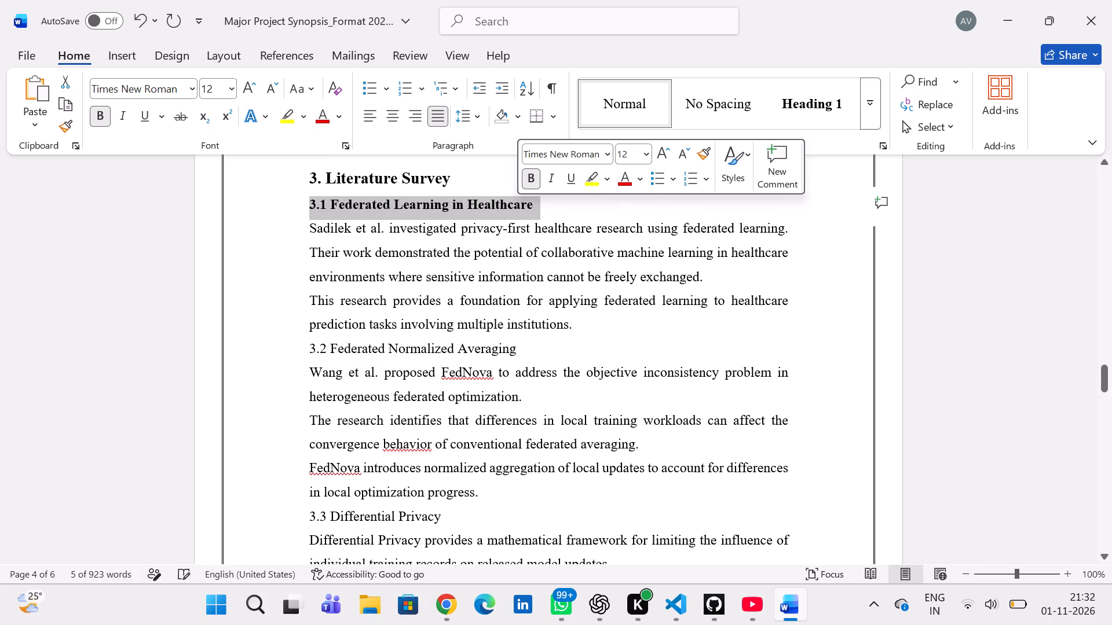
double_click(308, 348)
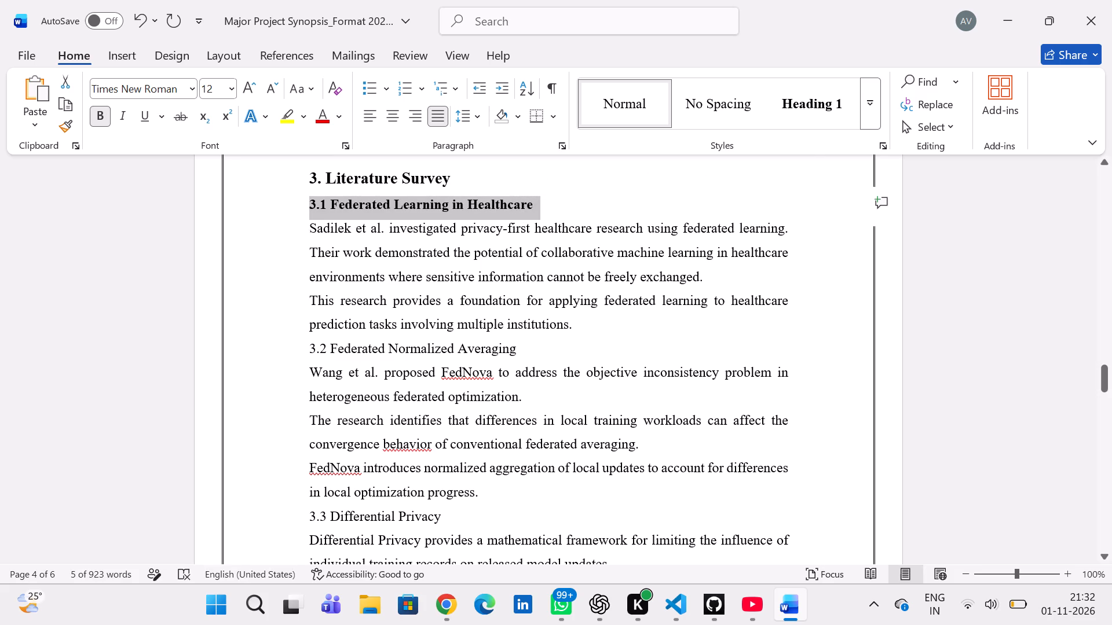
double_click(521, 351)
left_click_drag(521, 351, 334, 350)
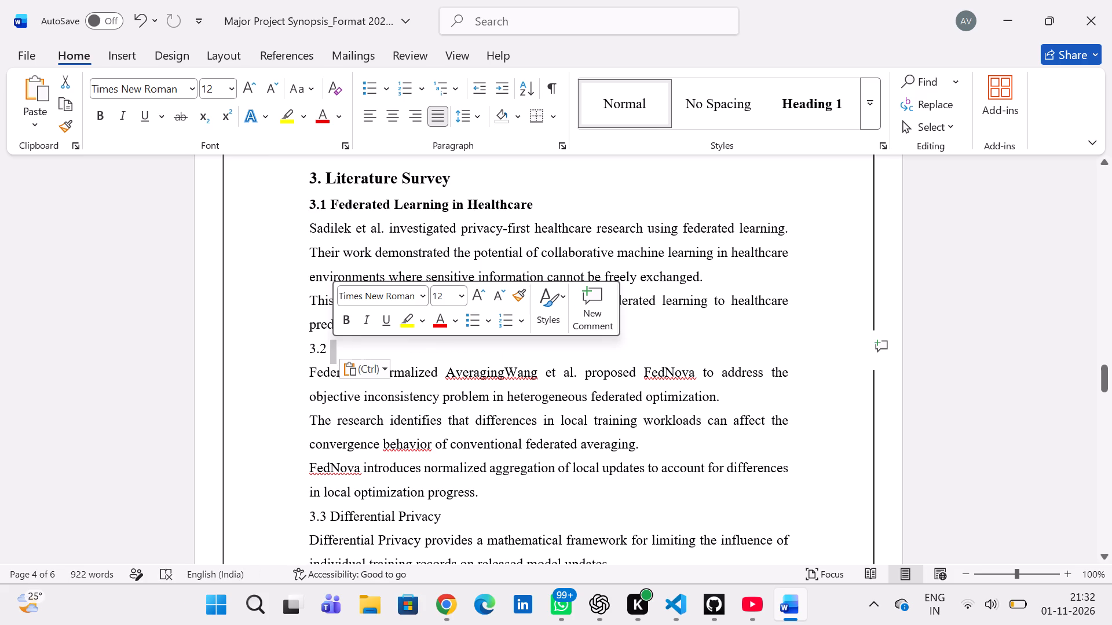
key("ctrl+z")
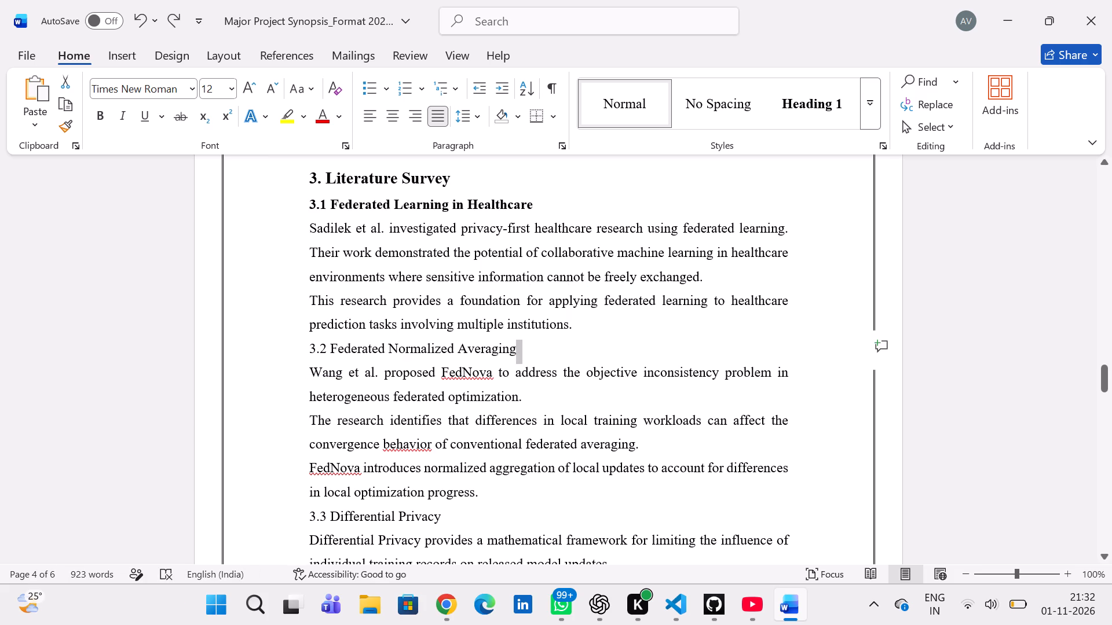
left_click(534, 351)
Make the subheadings "3.2 Federated Normalized Averaging", "3.3 Differential Privacy" and "3.4 Research Gap" bold.
left_click_drag(310, 350, 520, 350)
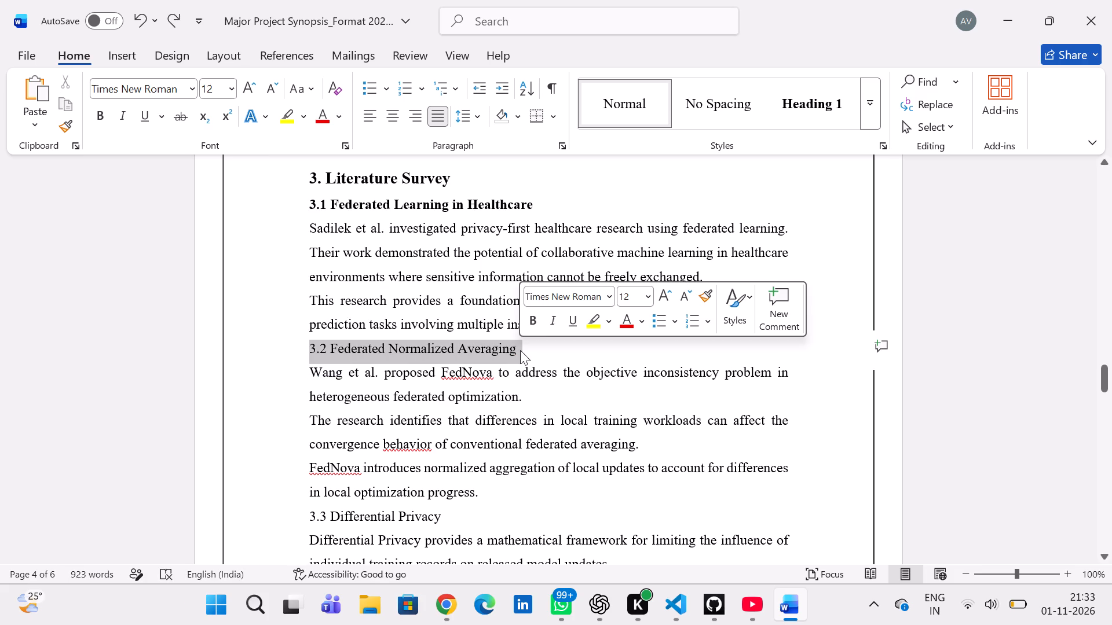
left_click(538, 322)
scroll(485, 465, "down", 1)
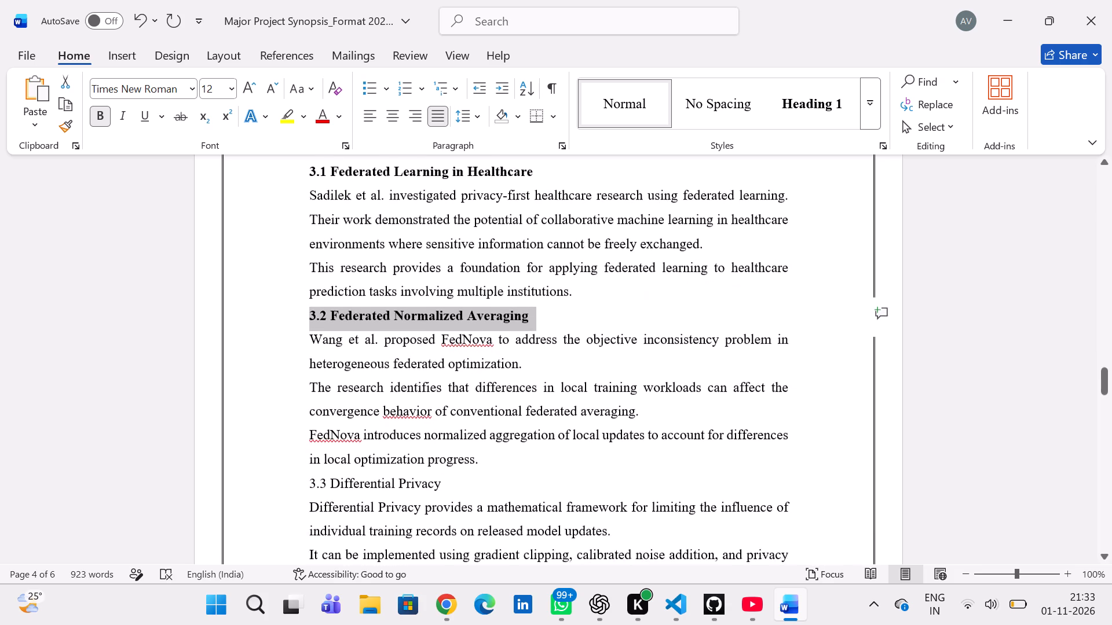
scroll(485, 465, "down", 1)
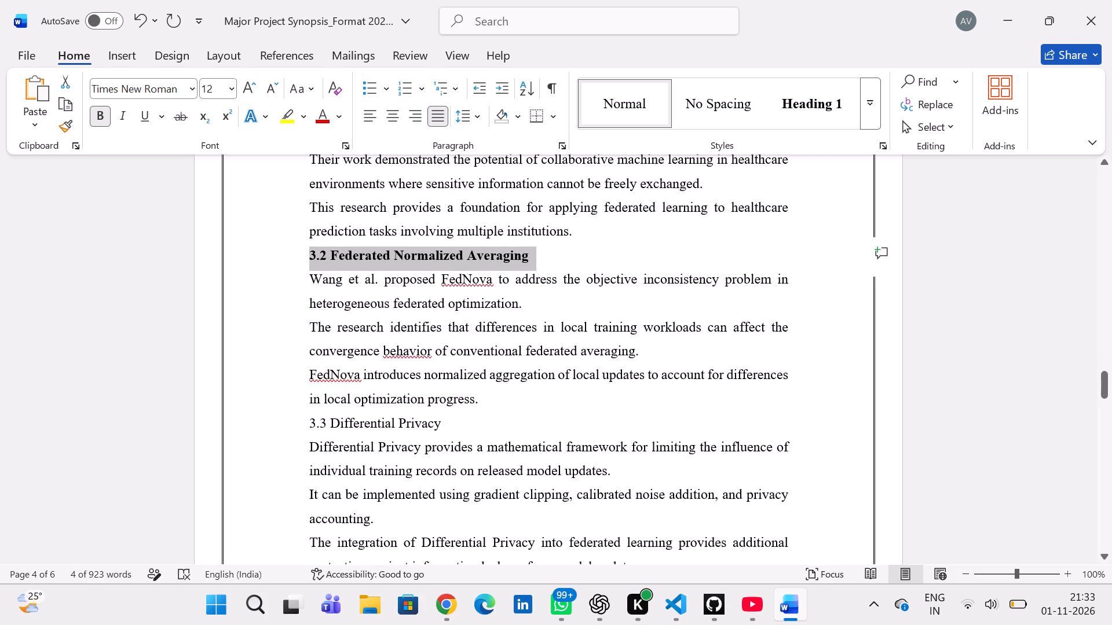
left_click_drag(310, 420, 453, 422)
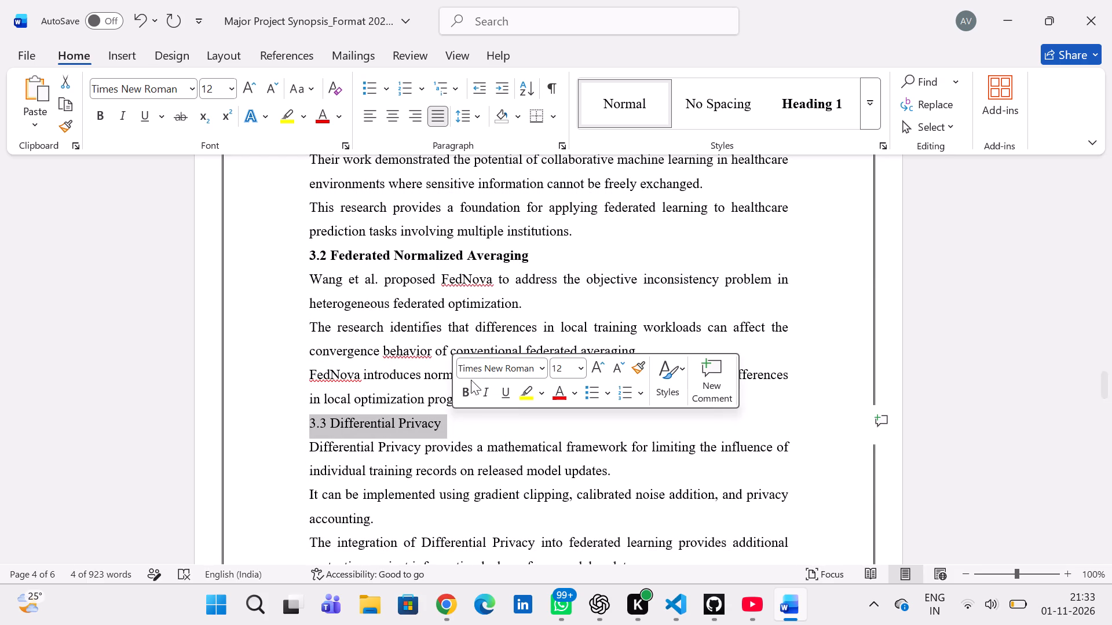
left_click(467, 385)
scroll(434, 480, "down", 1)
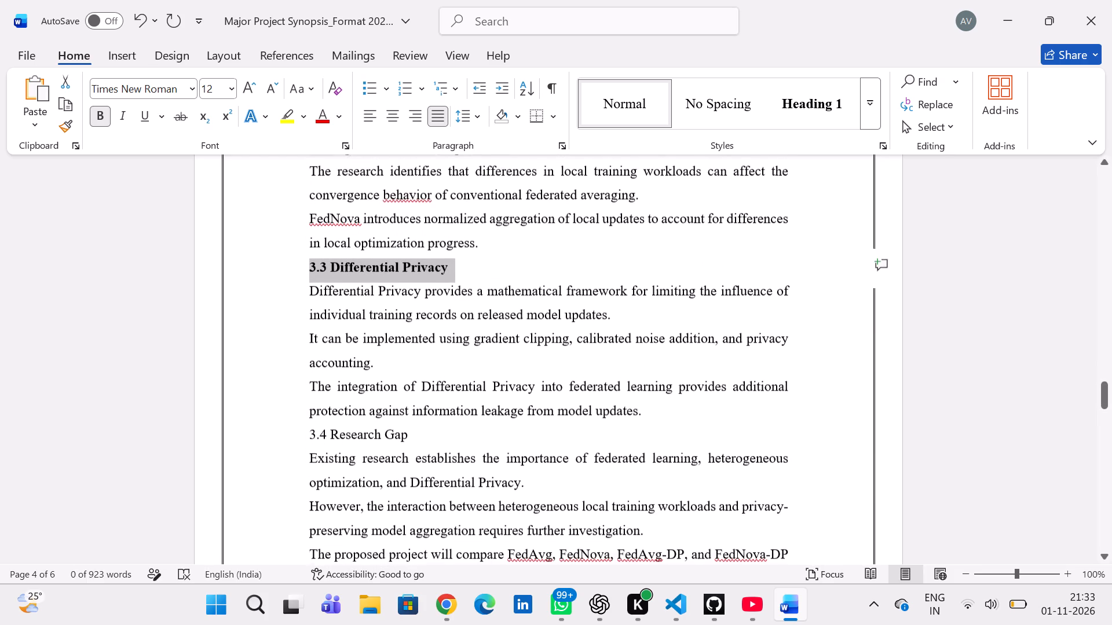
scroll(434, 480, "down", 1)
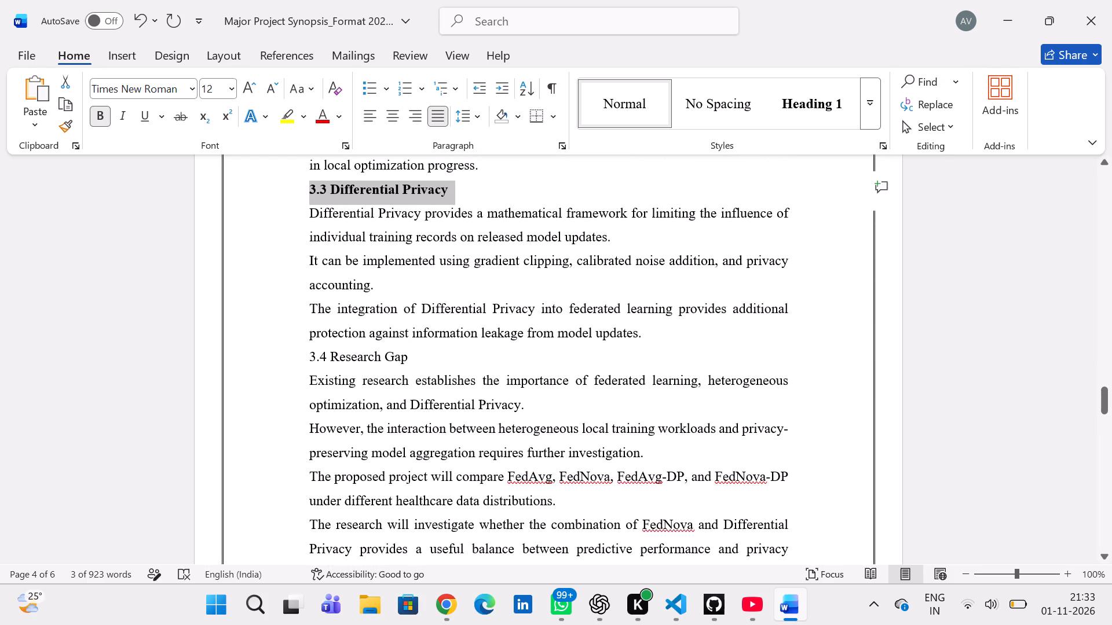
left_click_drag(310, 357, 420, 352)
left_click(431, 321)
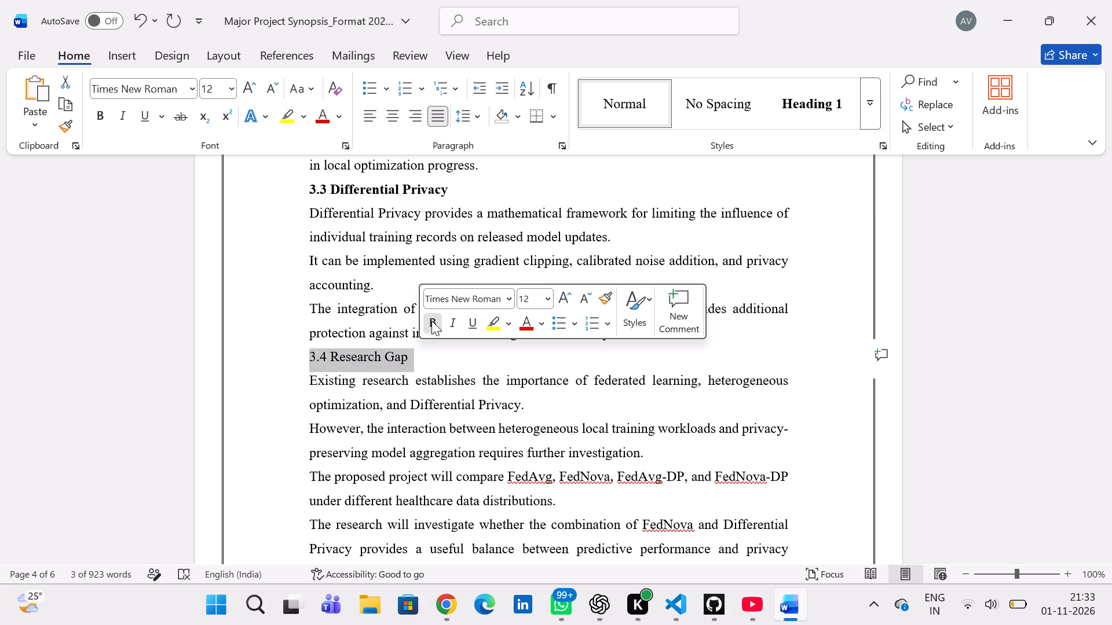
Remove the blank space above the "4. Feasibility Study:" heading.
scroll(429, 436, "down", 2)
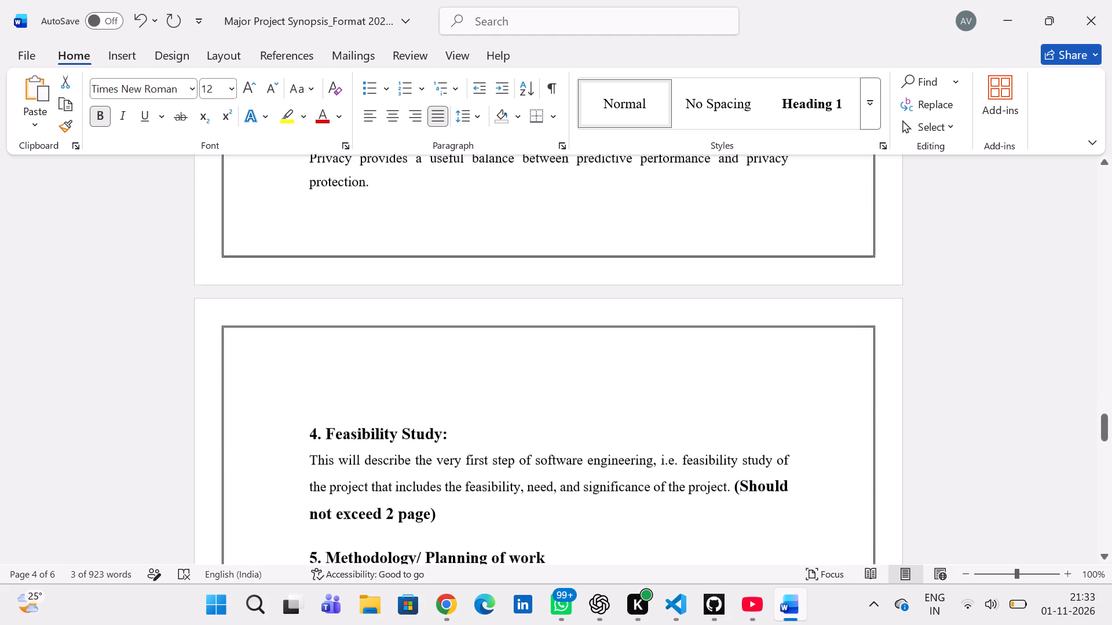
left_click(329, 406)
key("BackSpace")
key("BackSpace")
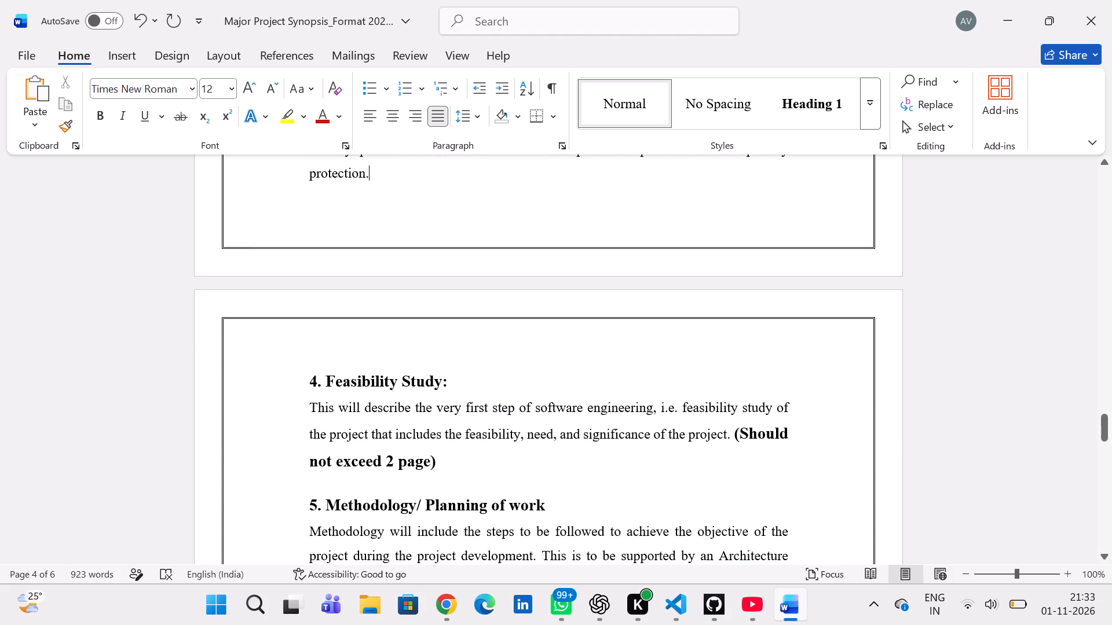
Delete the placeholder paragraph under the Feasibility Study heading, including the "(Should not exceed 2 page)" note.
left_click(310, 407)
left_click_drag(310, 407, 443, 465)
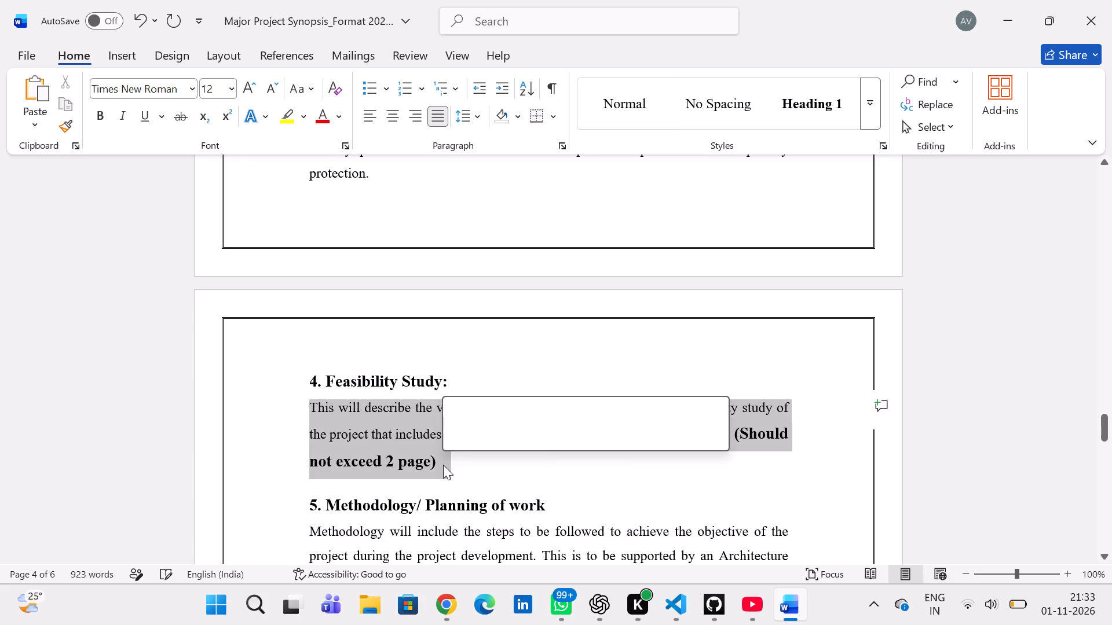
key("BackSpace")
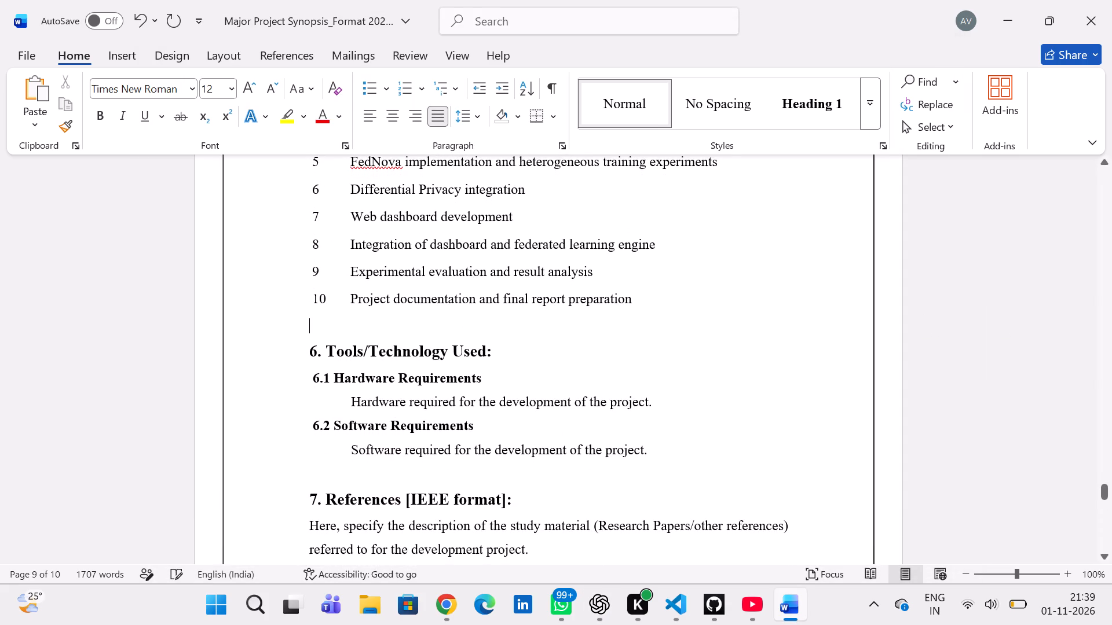
key("Return")
key("Return")
key("Return")
key("Return")
key("Return")
key("Return")
key("Return")
key("Return")
key("Return")
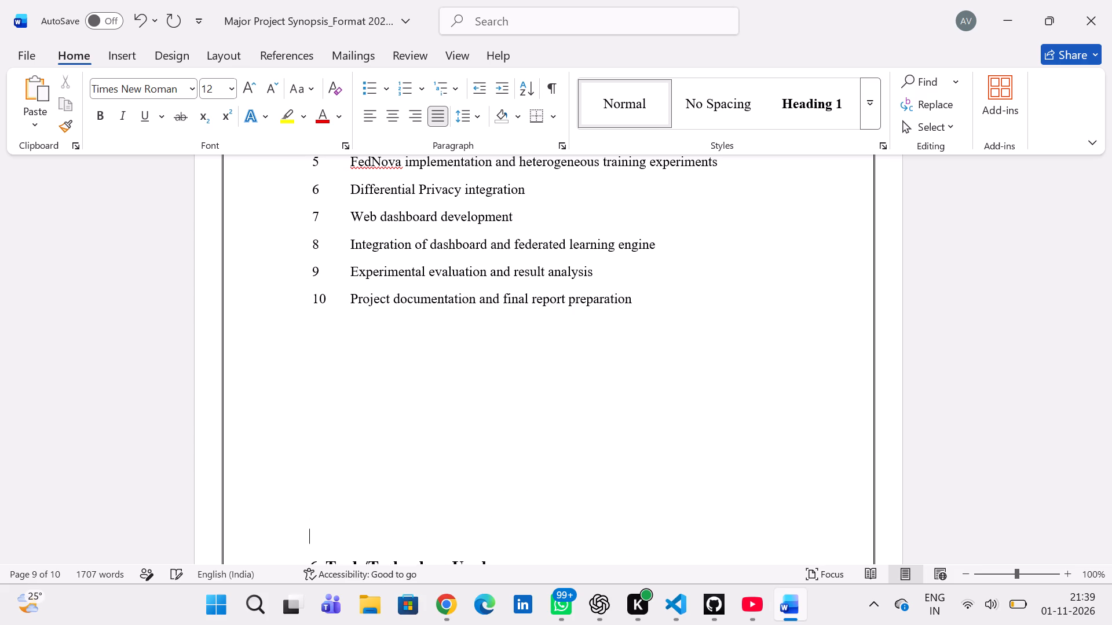
key("Return")
scroll(363, 328, "down", 2)
key("Return")
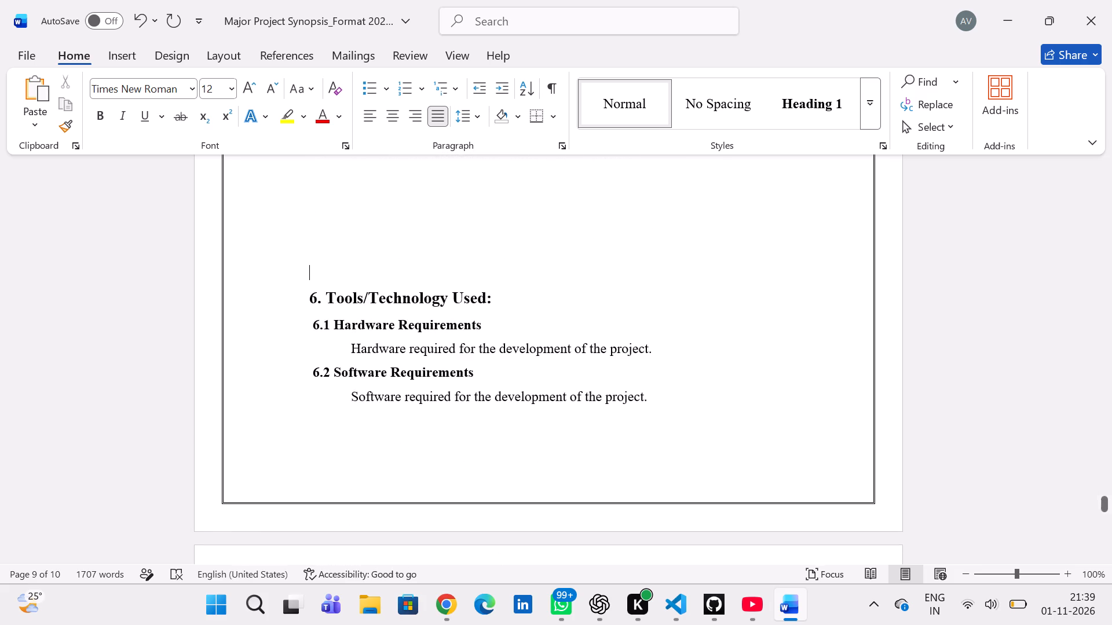
key("Return")
key("Return")
key("Return")
key("Return")
key("Return")
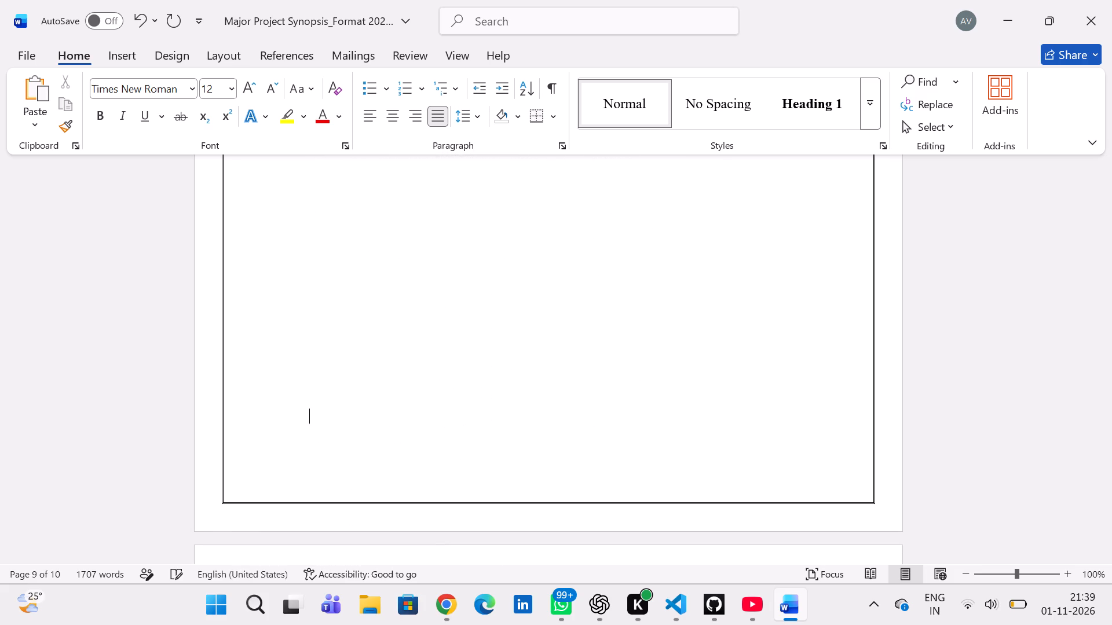
Replace the placeholder 6.1 and 6.2 headings and text under "6. Tools/Technology Used:" with the copied requirements sections.
scroll(363, 328, "down", 3)
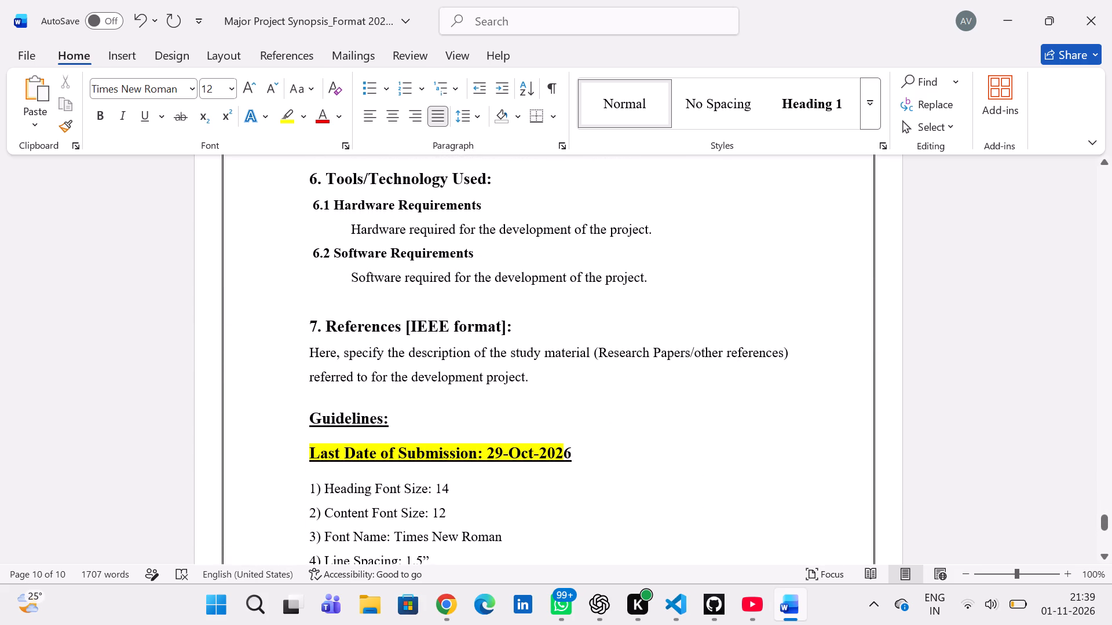
left_click_drag(651, 275, 288, 230)
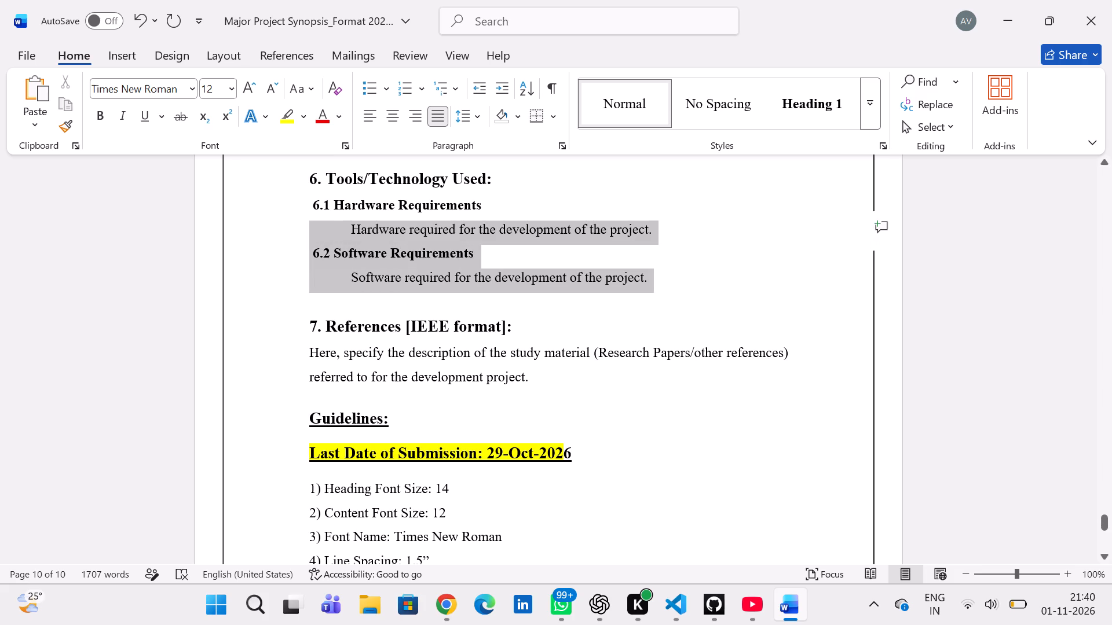
left_click_drag(288, 230, 290, 212)
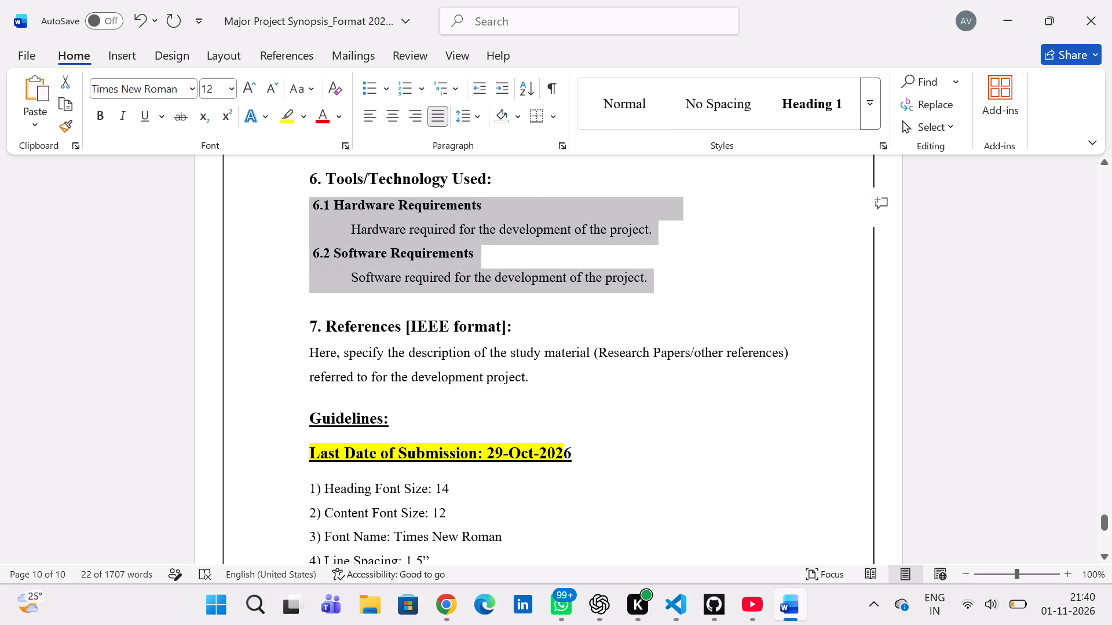
key("ctrl+v")
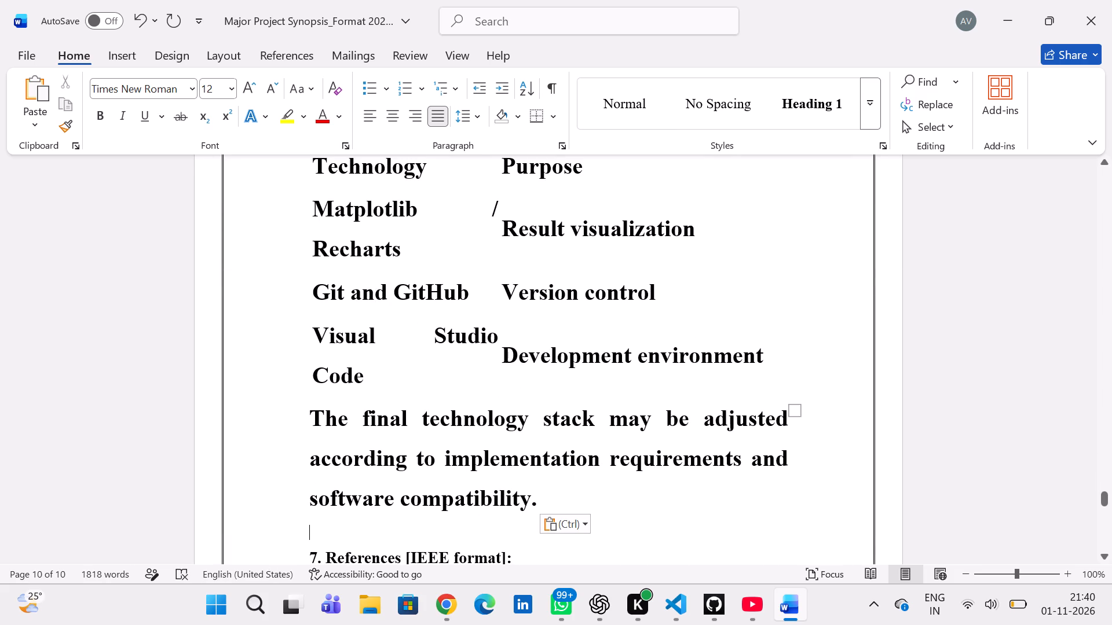
Format the pasted content from "6.1 Hardware Requirements" through the closing technology stack sentence as size 12 without bold.
scroll(423, 379, "down", 1)
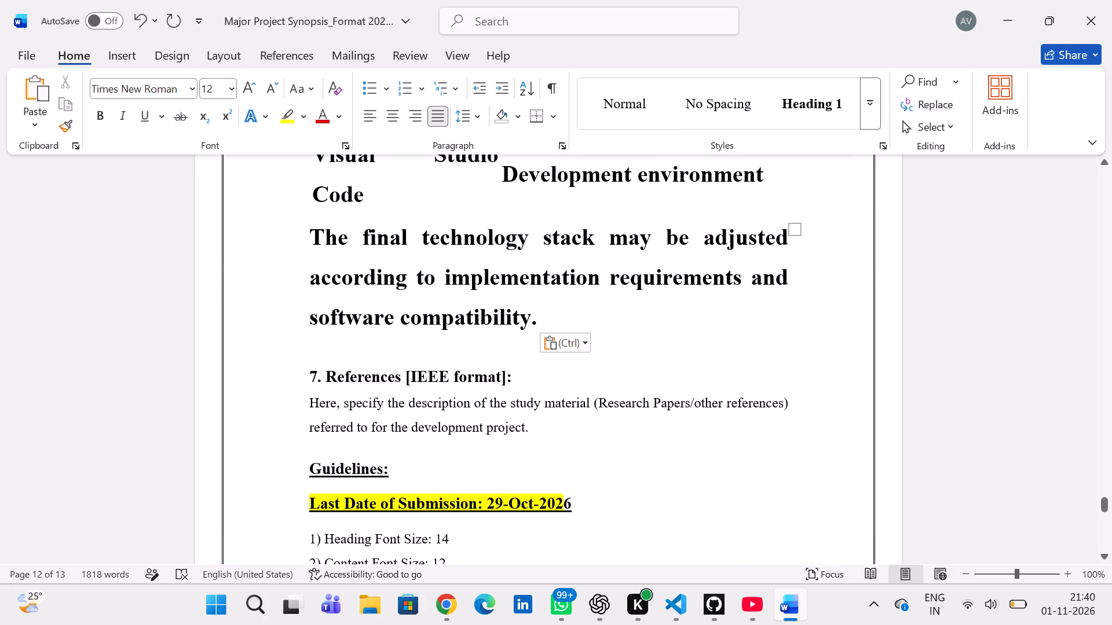
left_click_drag(550, 318, 302, 57)
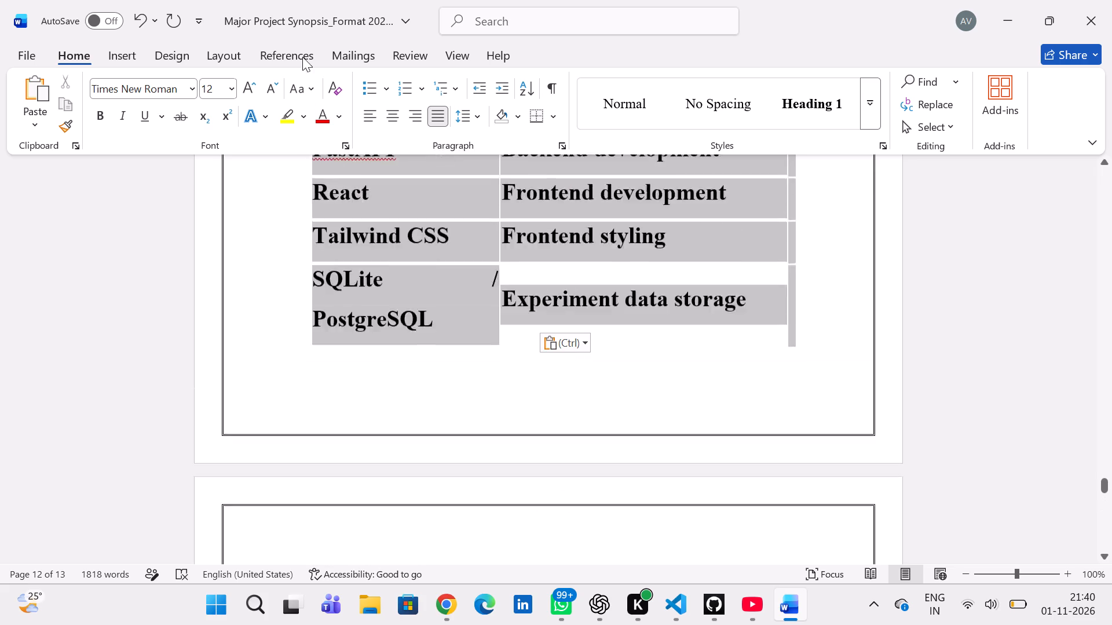
left_click_drag(302, 57, 320, 109)
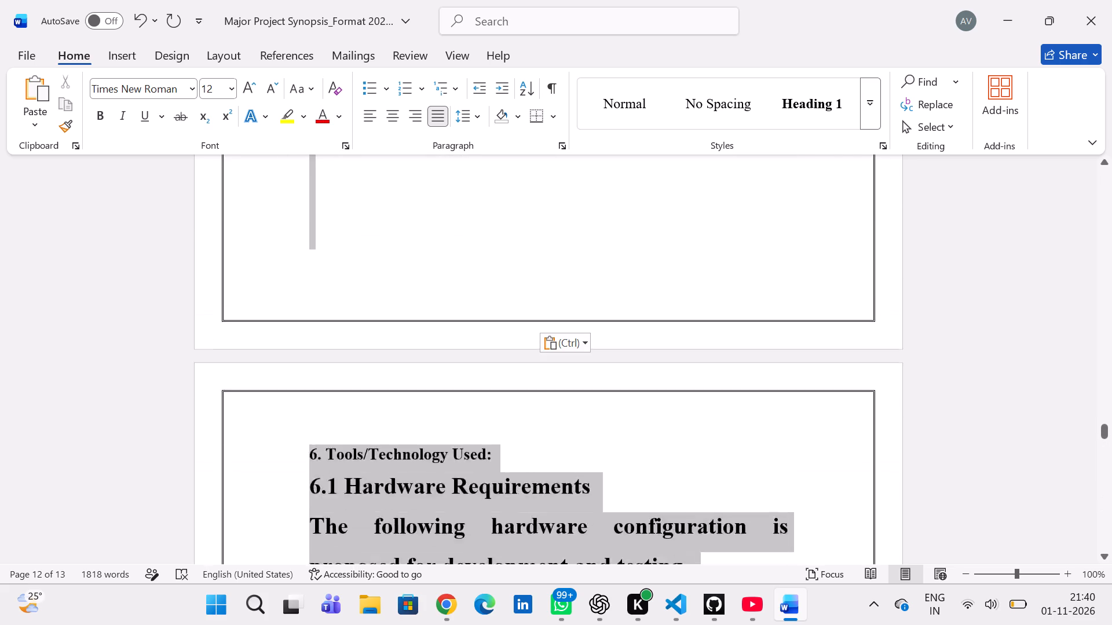
left_click_drag(320, 109, 310, 621)
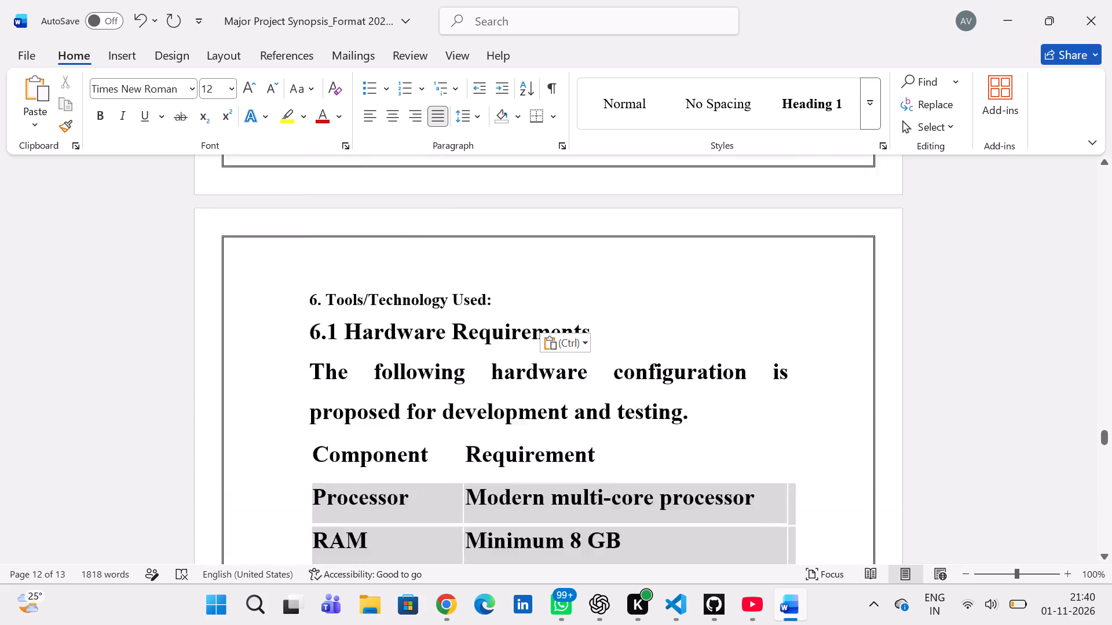
left_click_drag(310, 621, 308, 470)
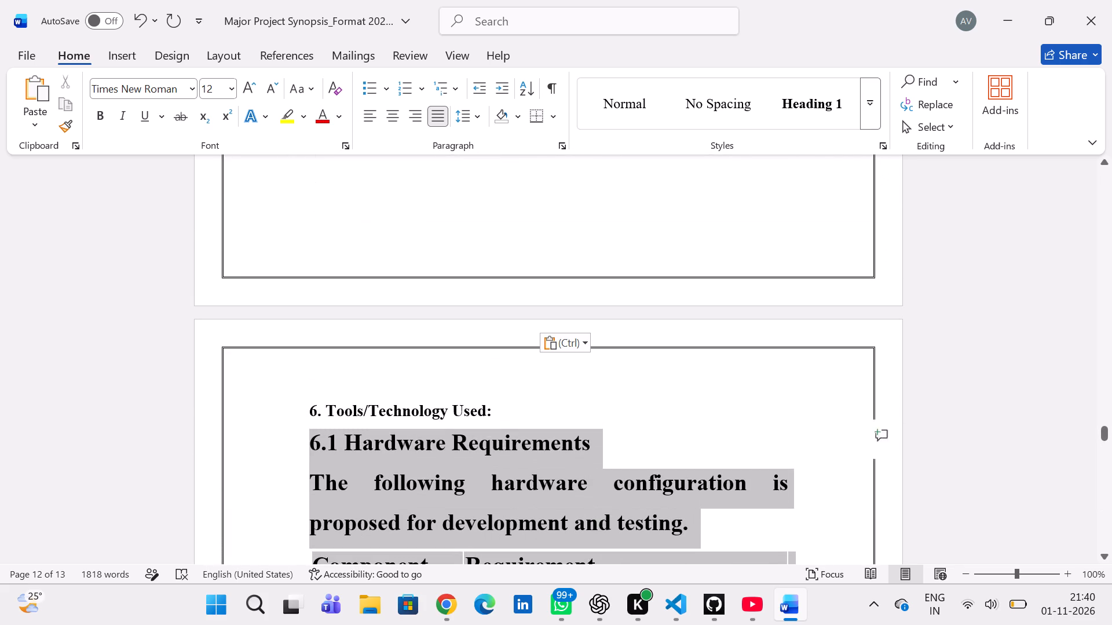
left_click_drag(308, 470, 308, 459)
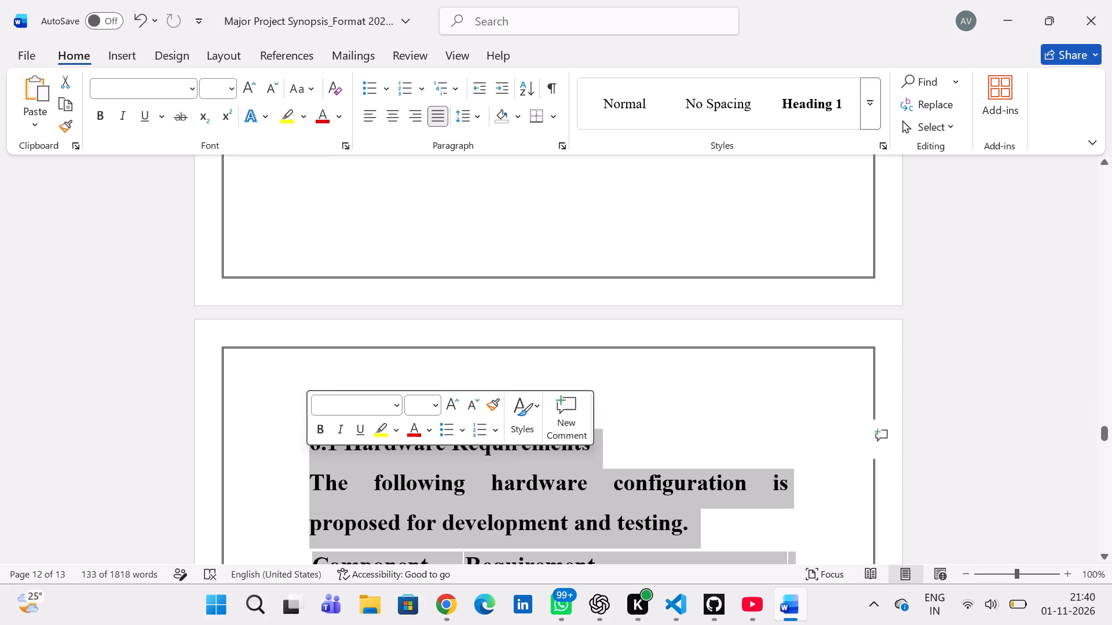
left_click(229, 89)
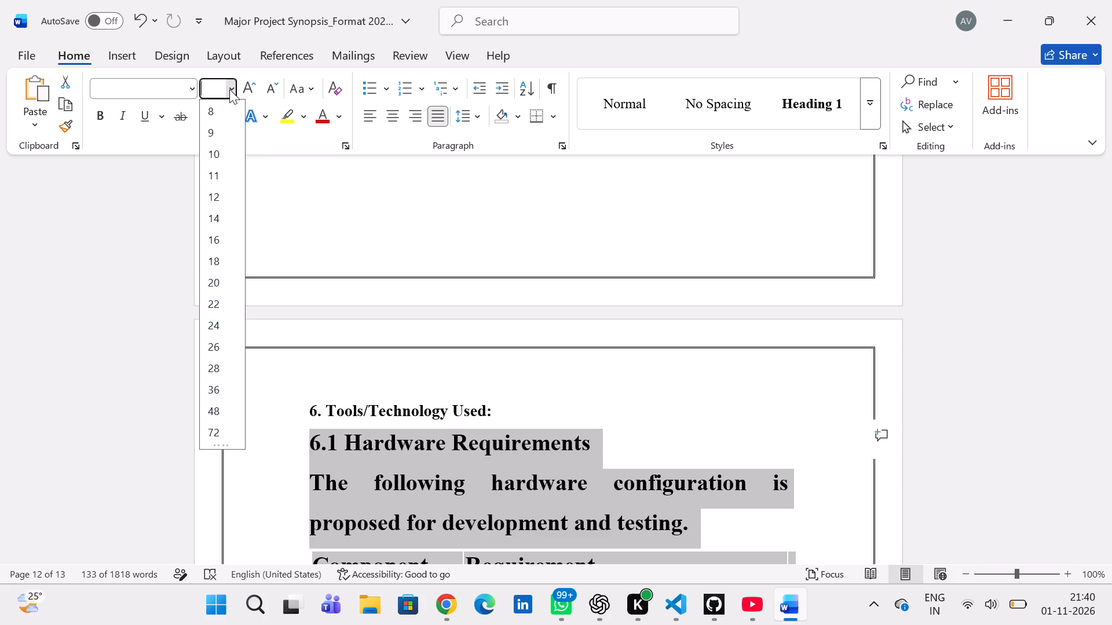
left_click(212, 194)
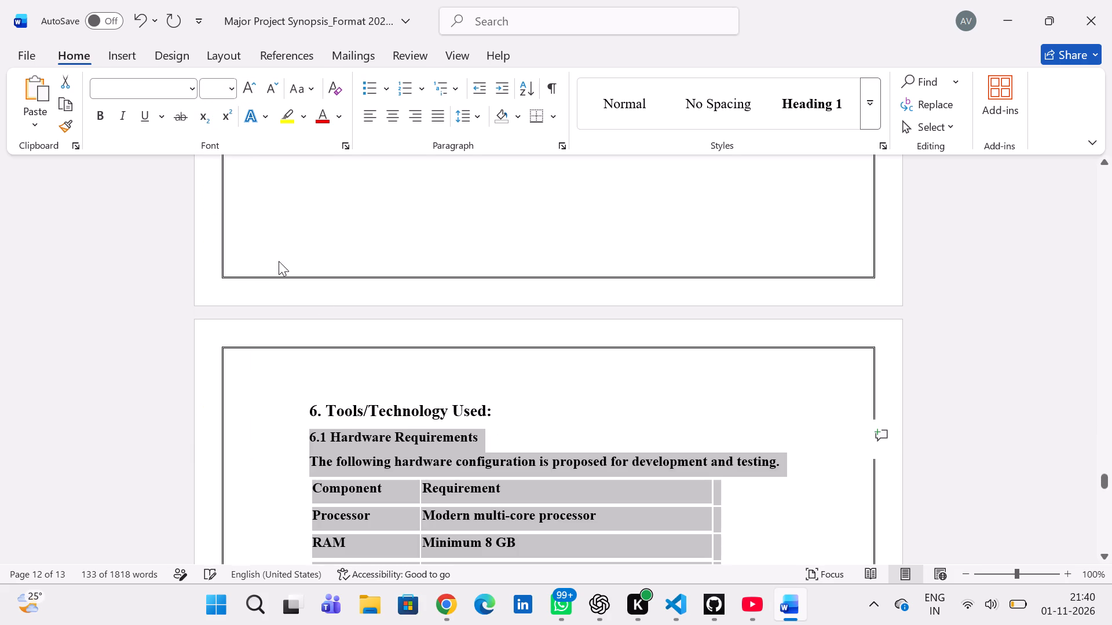
scroll(442, 451, "down", 2)
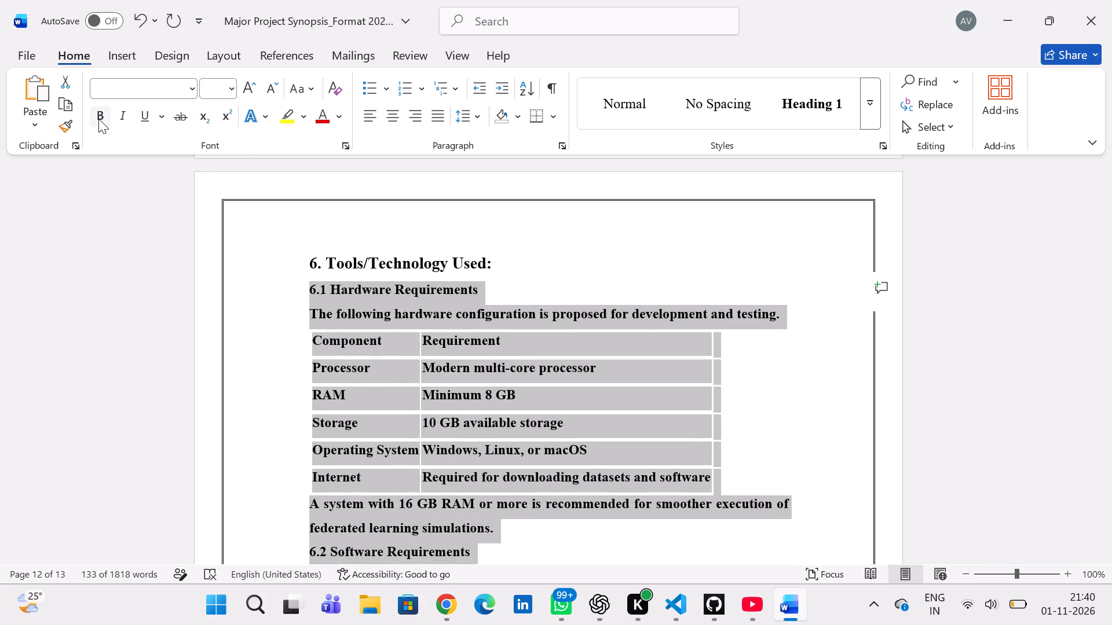
left_click(95, 113)
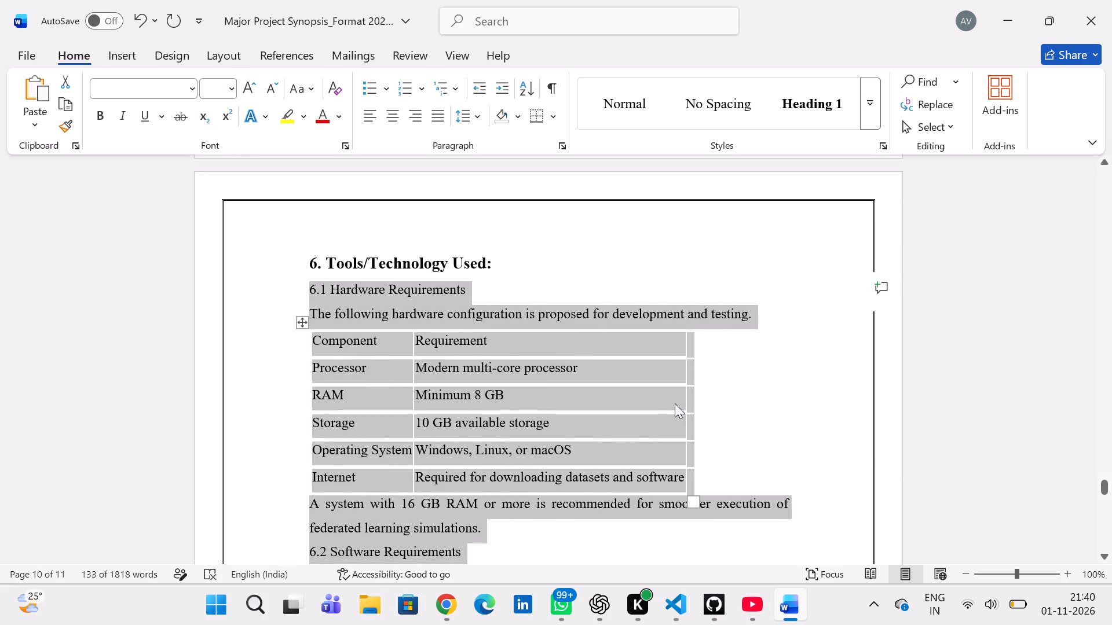
left_click(676, 403)
Bold the Component/Requirement header row of the hardware requirements table and widen the table to about the text margin.
scroll(676, 403, "down", 1)
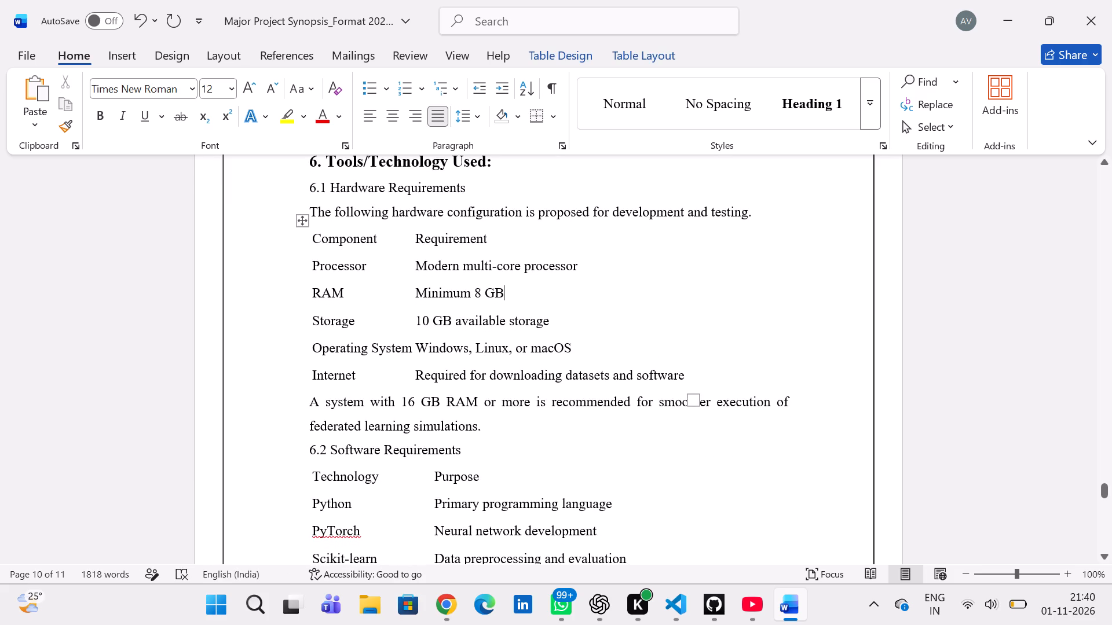
double_click(312, 241)
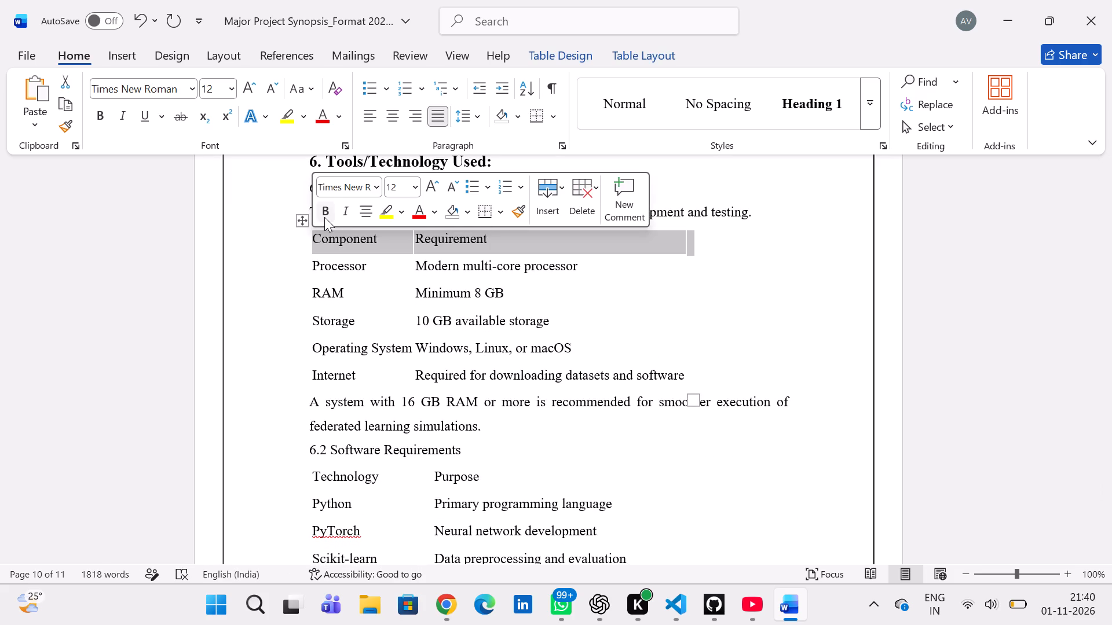
left_click(322, 217)
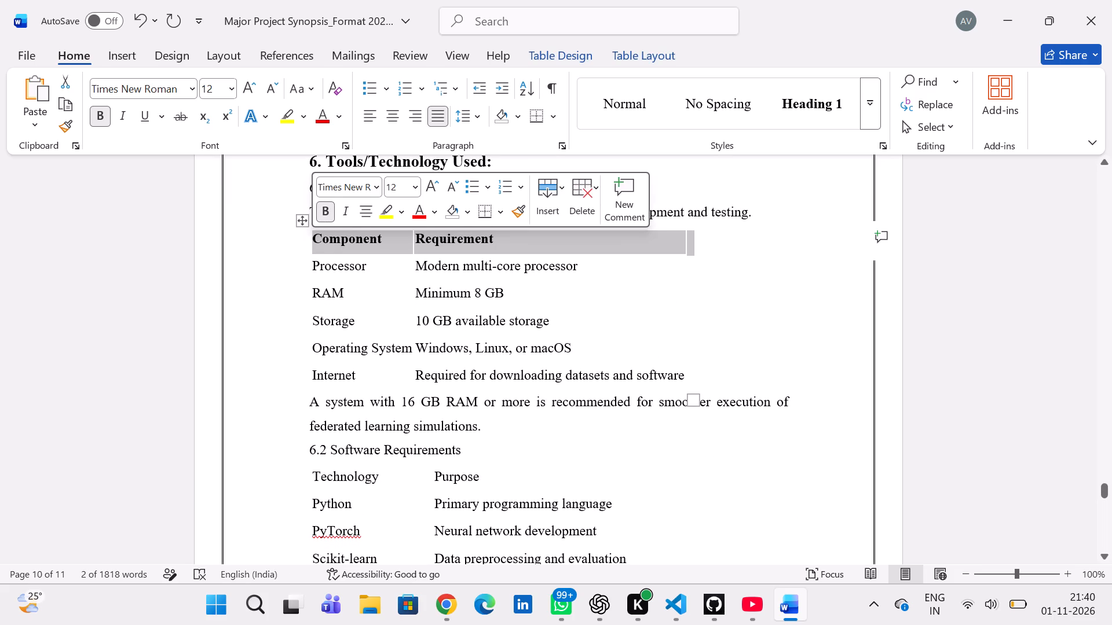
scroll(397, 460, "down", 1)
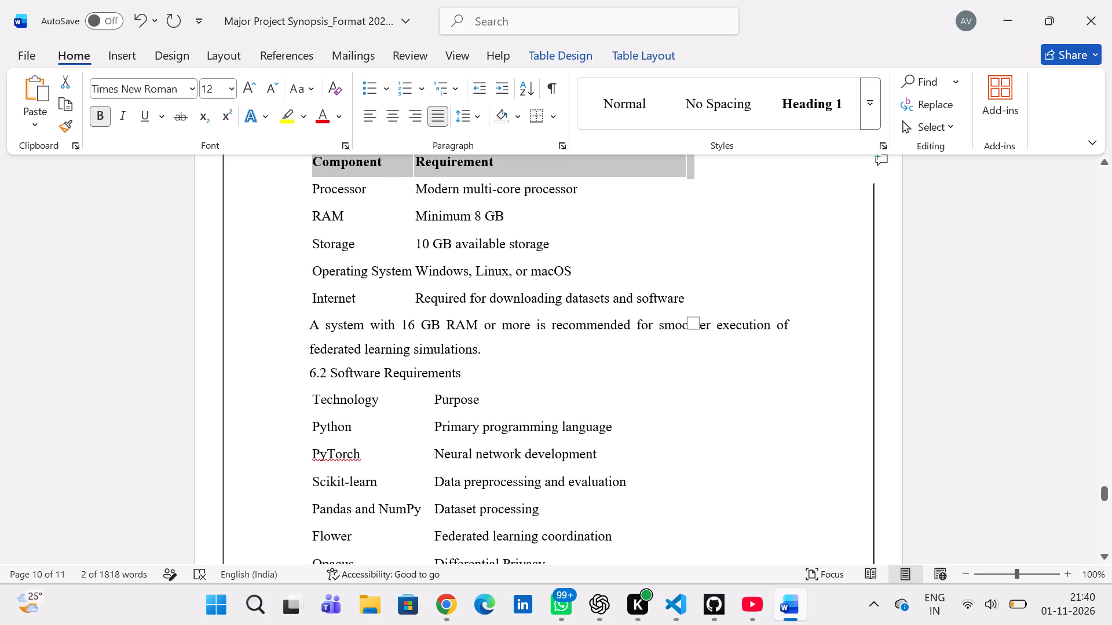
left_click(629, 268)
left_click_drag(693, 322, 791, 316)
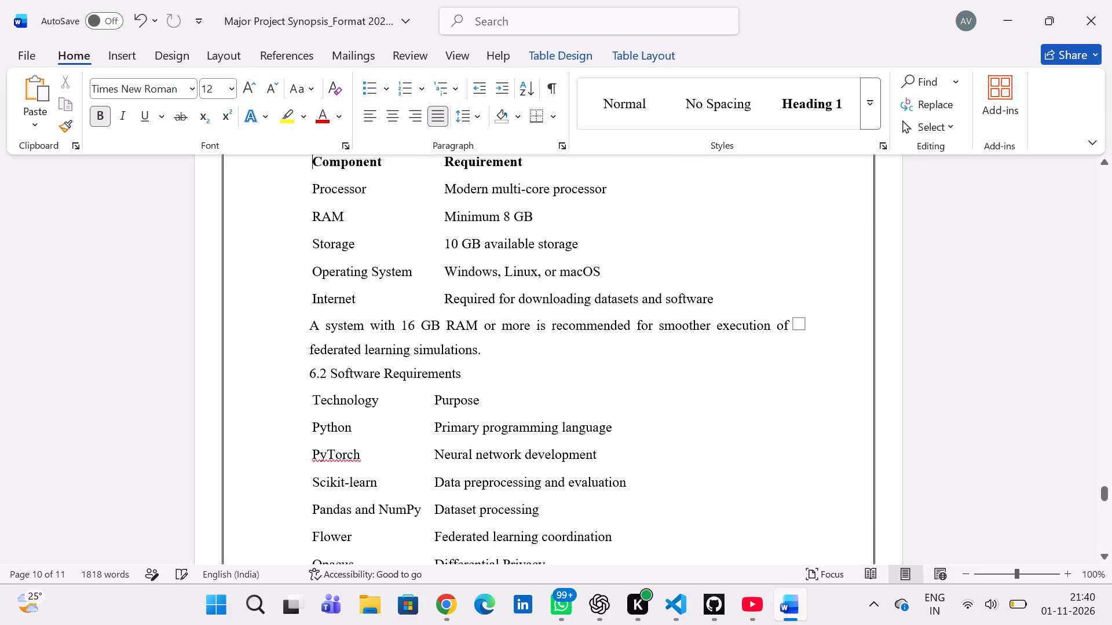
Bold the "6.1 Hardware Requirements" heading.
scroll(565, 320, "up", 1)
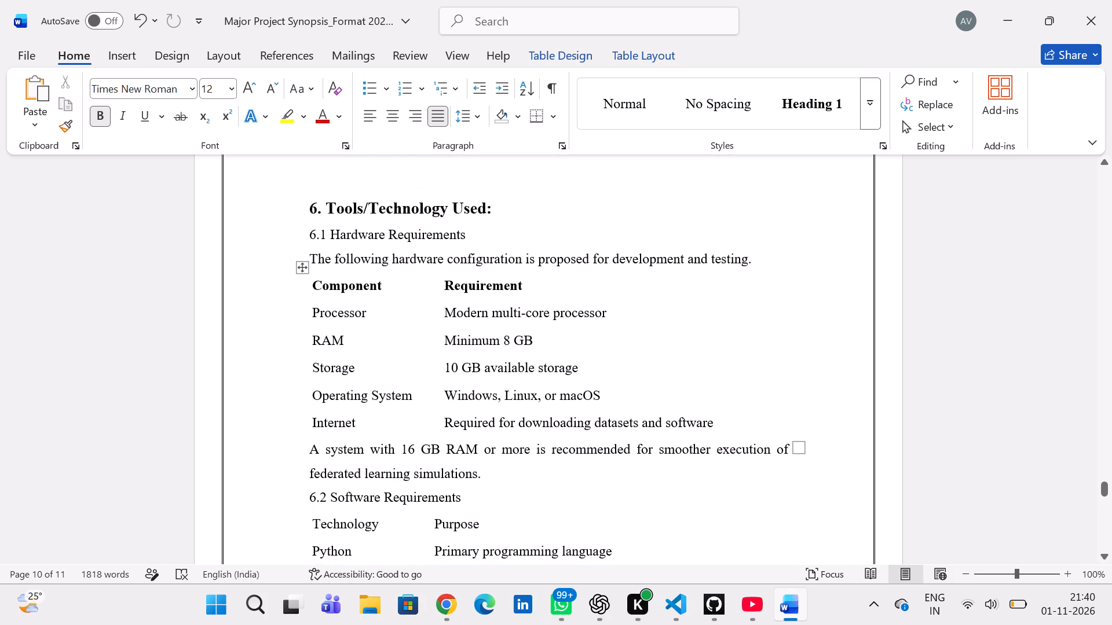
left_click_drag(307, 235, 337, 236)
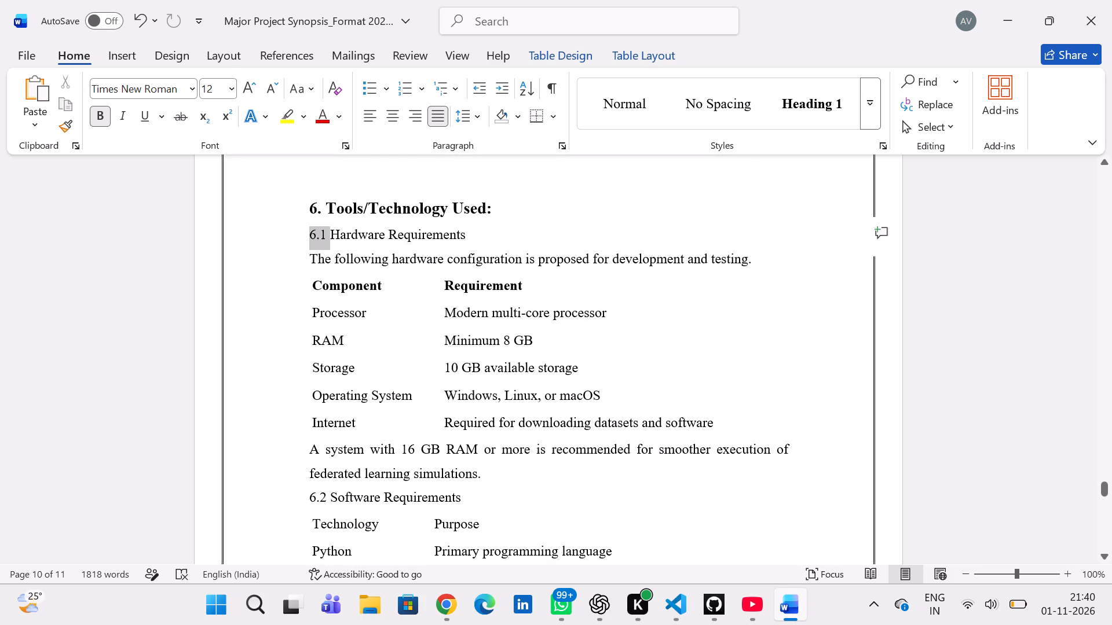
left_click_drag(337, 236, 463, 225)
left_click(476, 237)
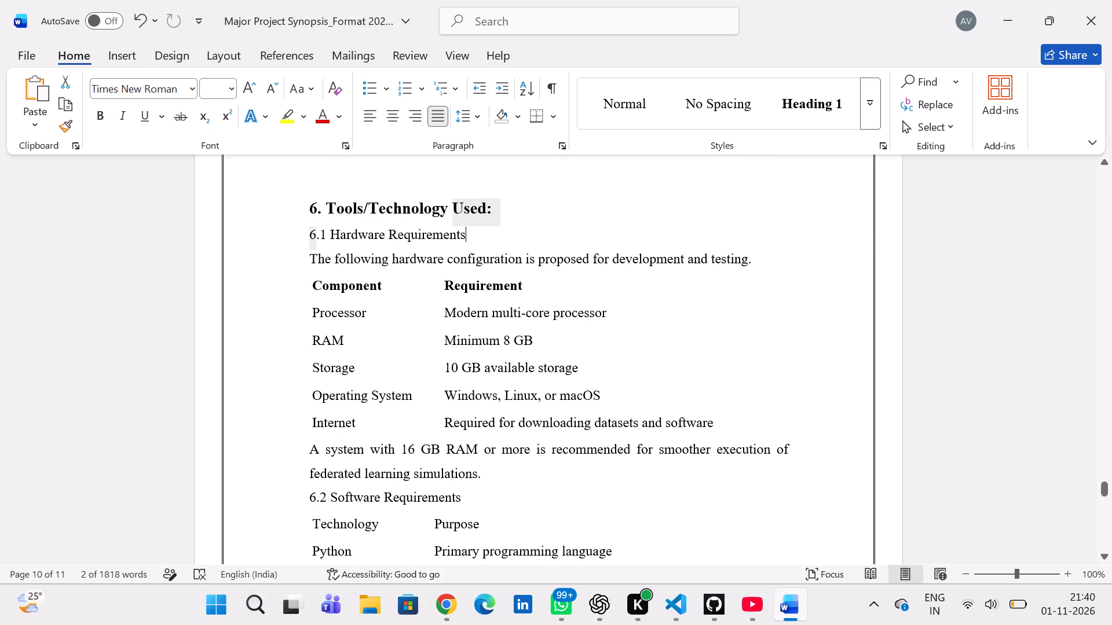
left_click_drag(476, 237, 306, 242)
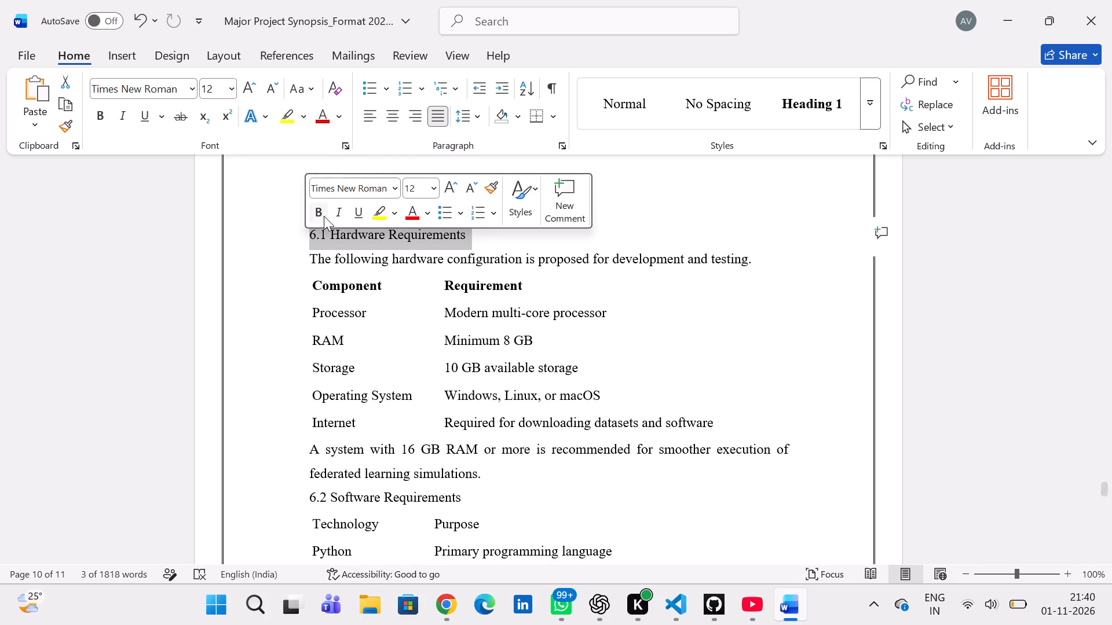
left_click(320, 214)
Apply All Borders to the hardware requirements table.
scroll(438, 358, "down", 1)
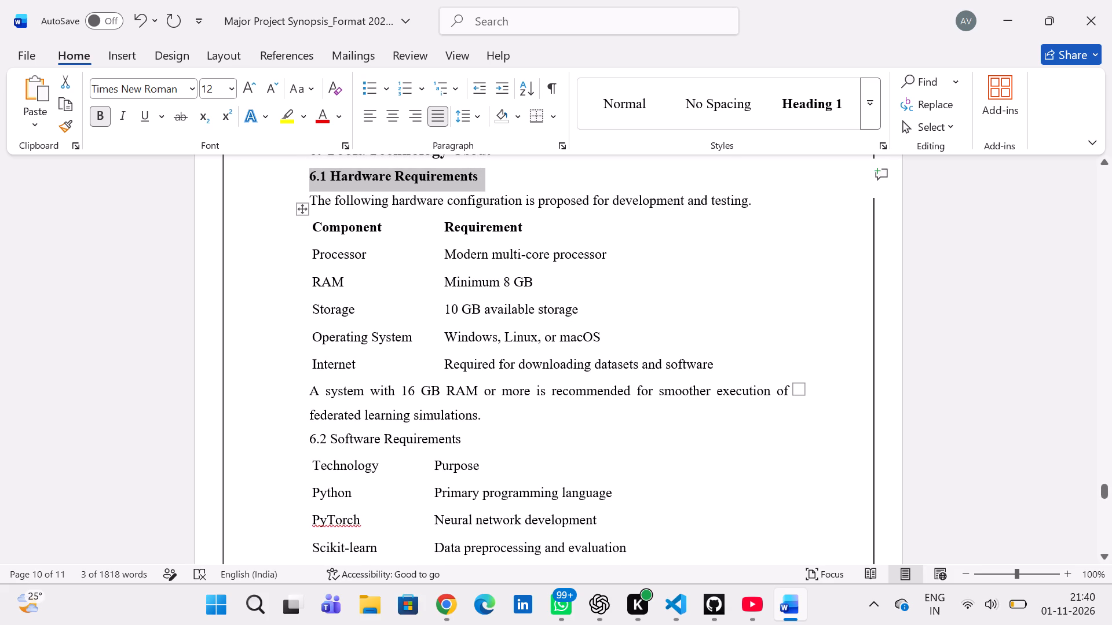
left_click(302, 206)
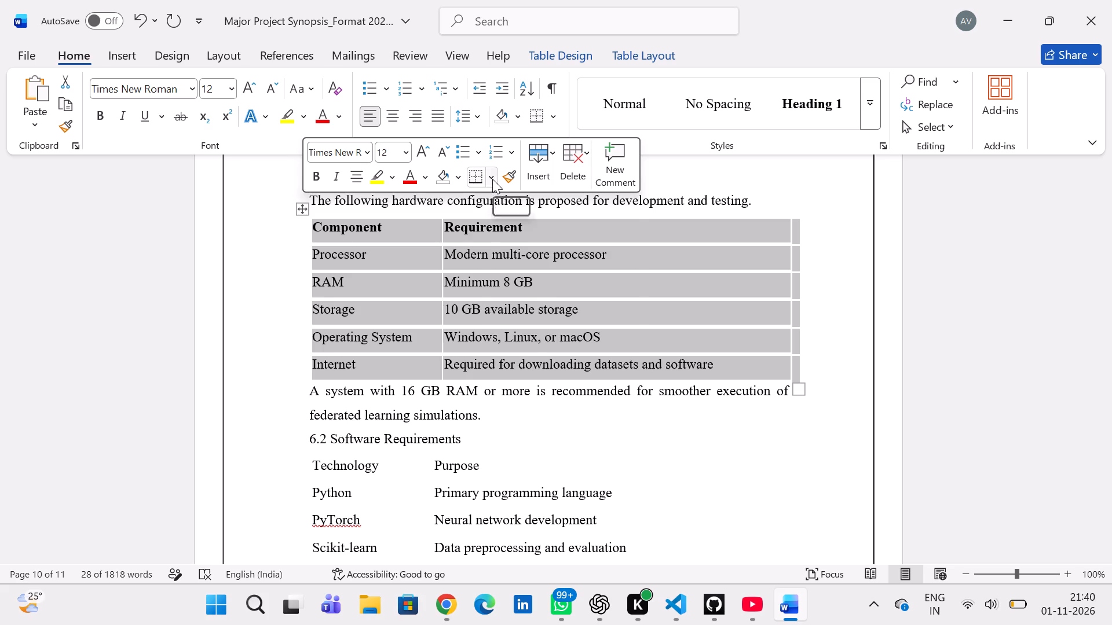
left_click(492, 179)
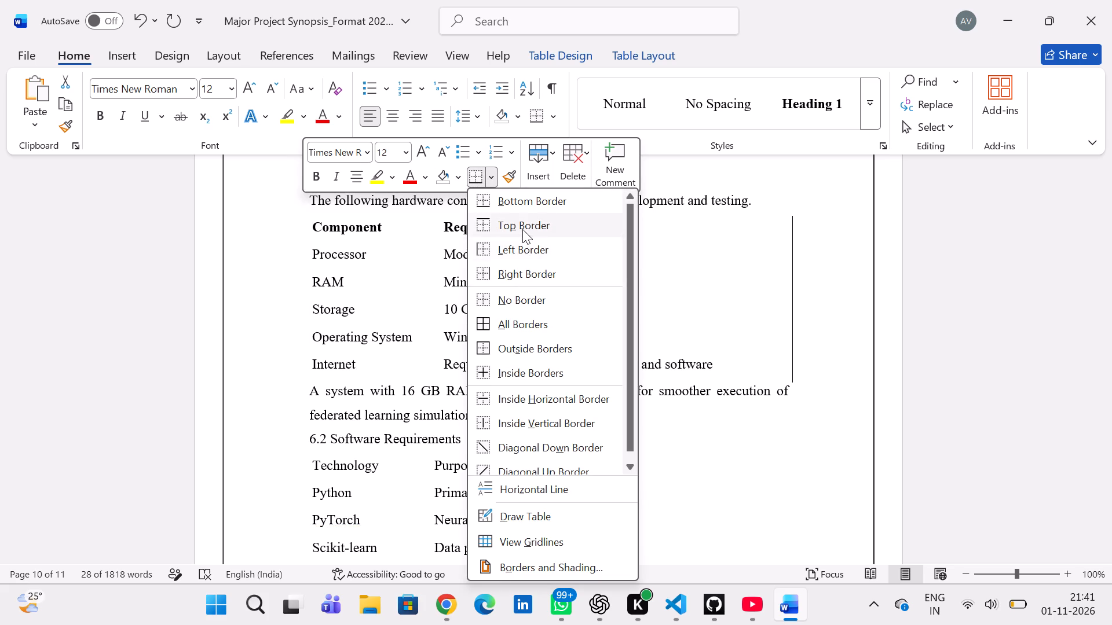
left_click(507, 328)
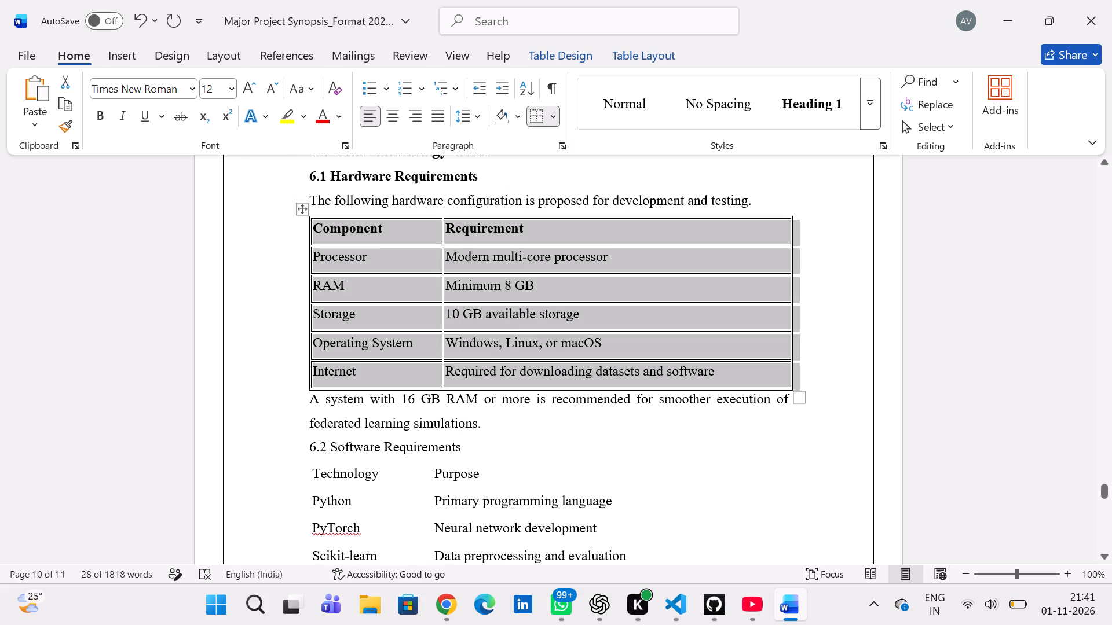
left_click(524, 443)
Bold the "6.2 Software Requirements" heading.
scroll(524, 443, "down", 2)
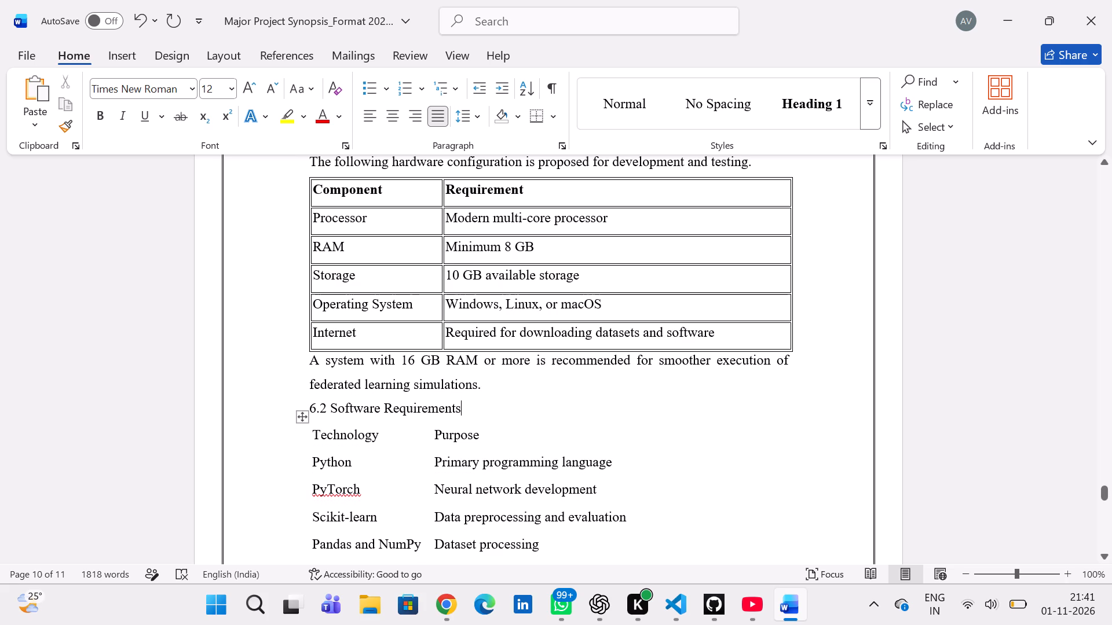
scroll(524, 443, "down", 1)
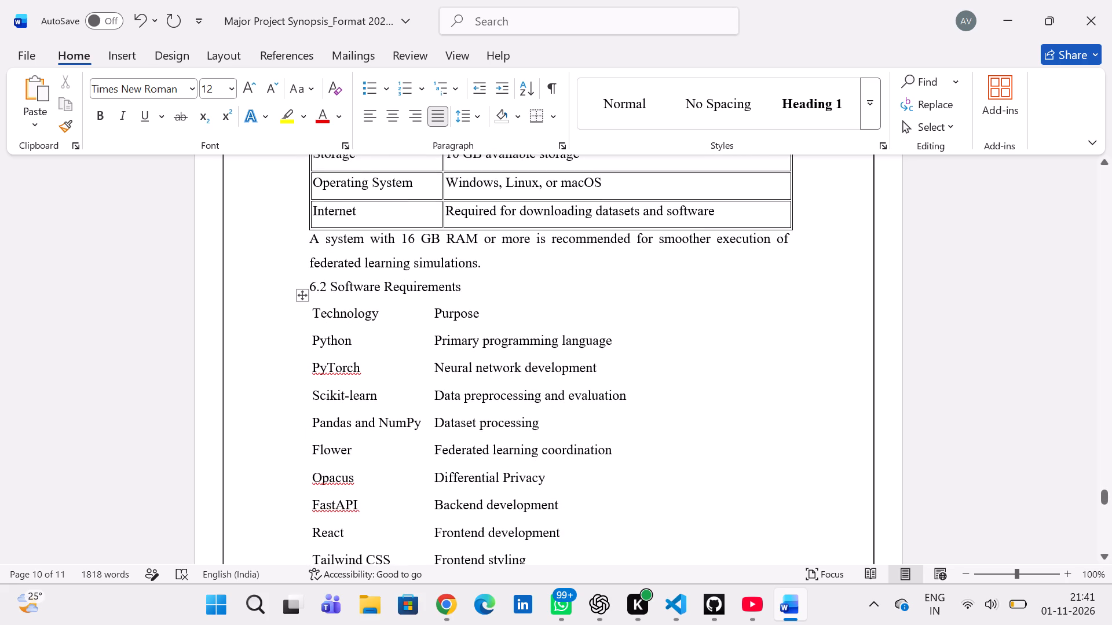
left_click_drag(474, 291, 303, 303)
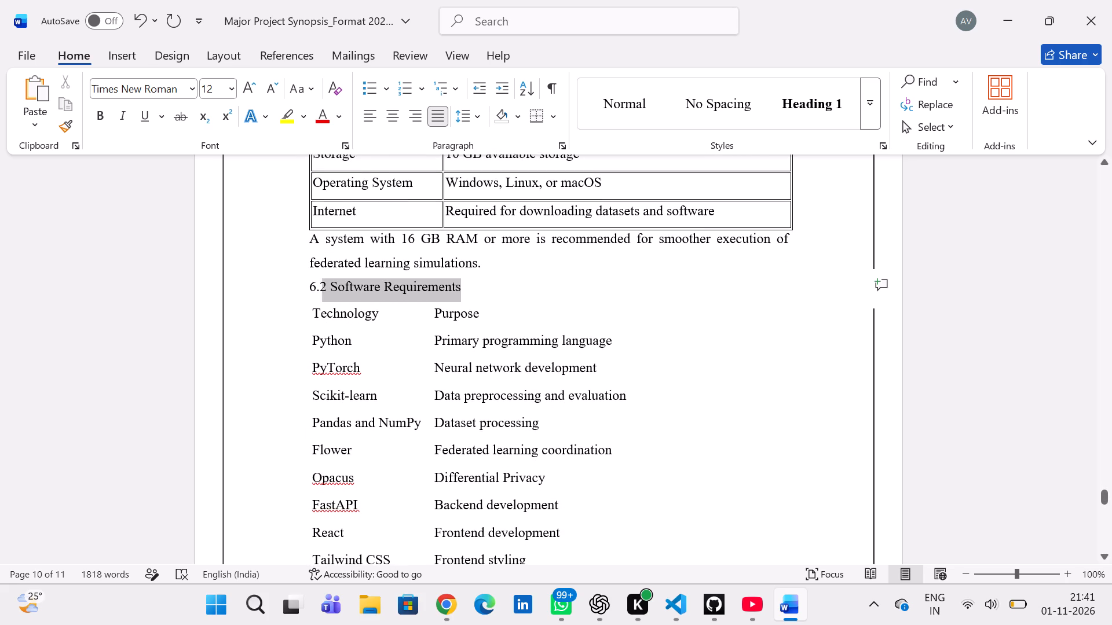
left_click_drag(303, 303, 310, 281)
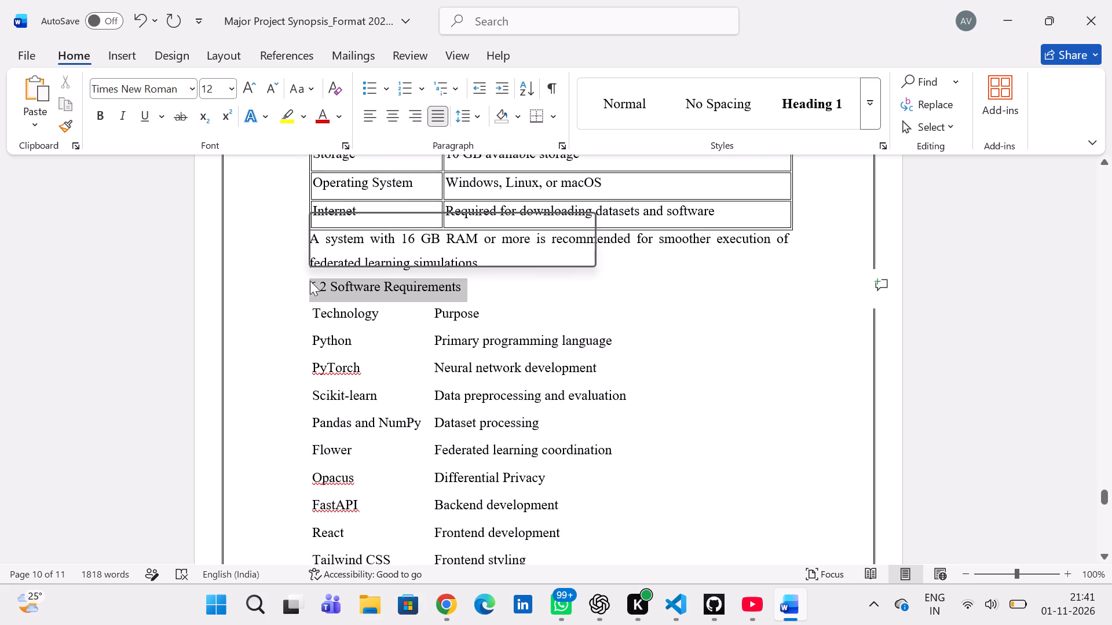
left_click(325, 248)
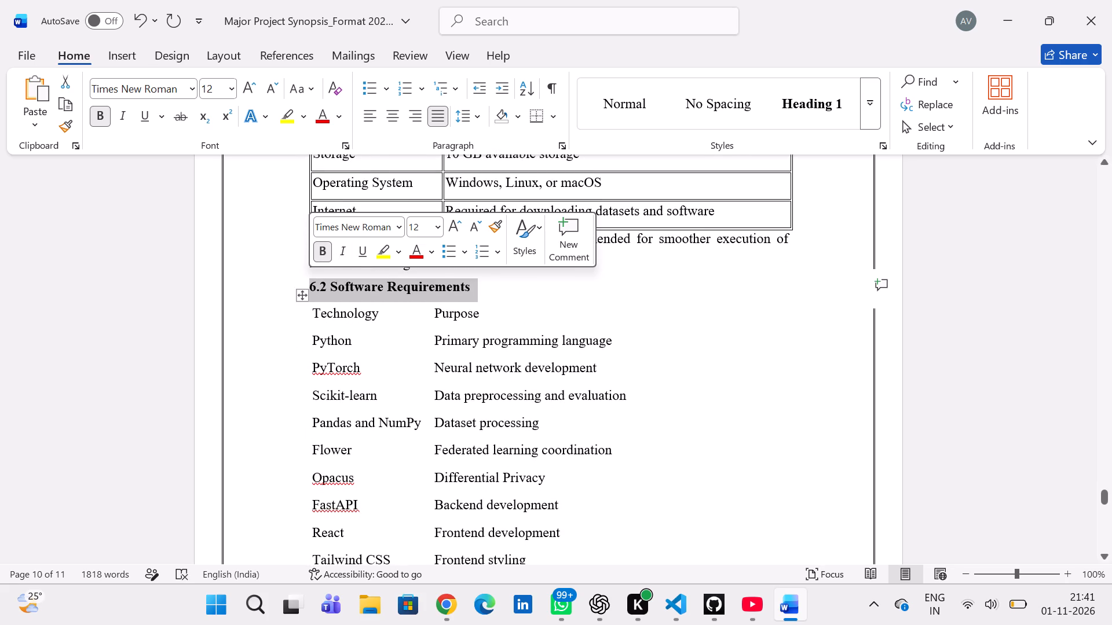
Apply All Borders to the software requirements table and widen the table towards the text margin.
left_click(301, 295)
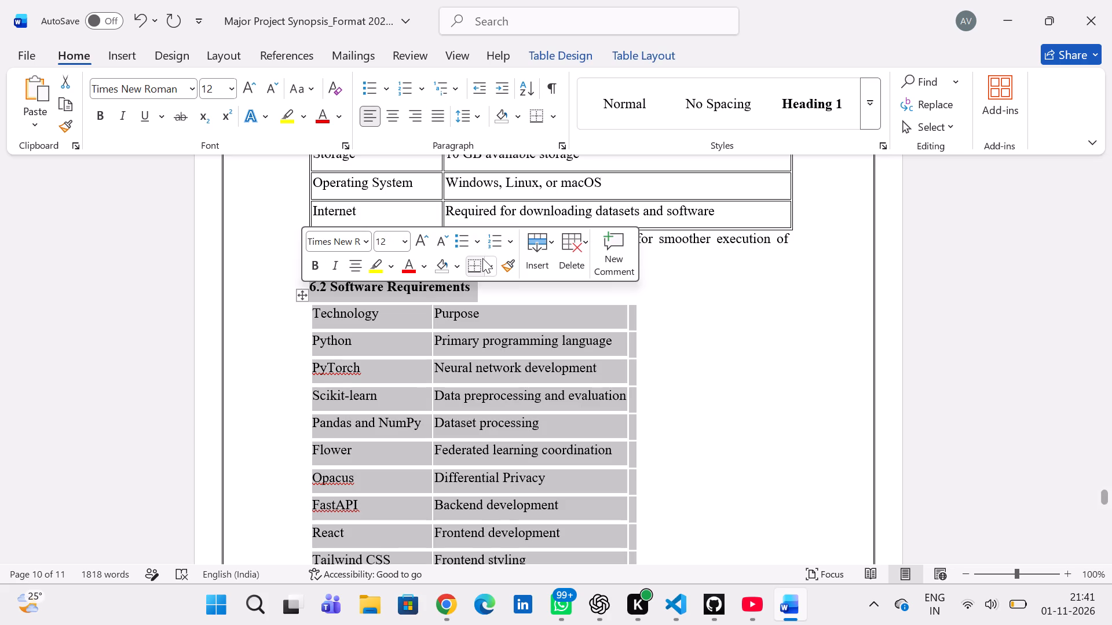
left_click(488, 263)
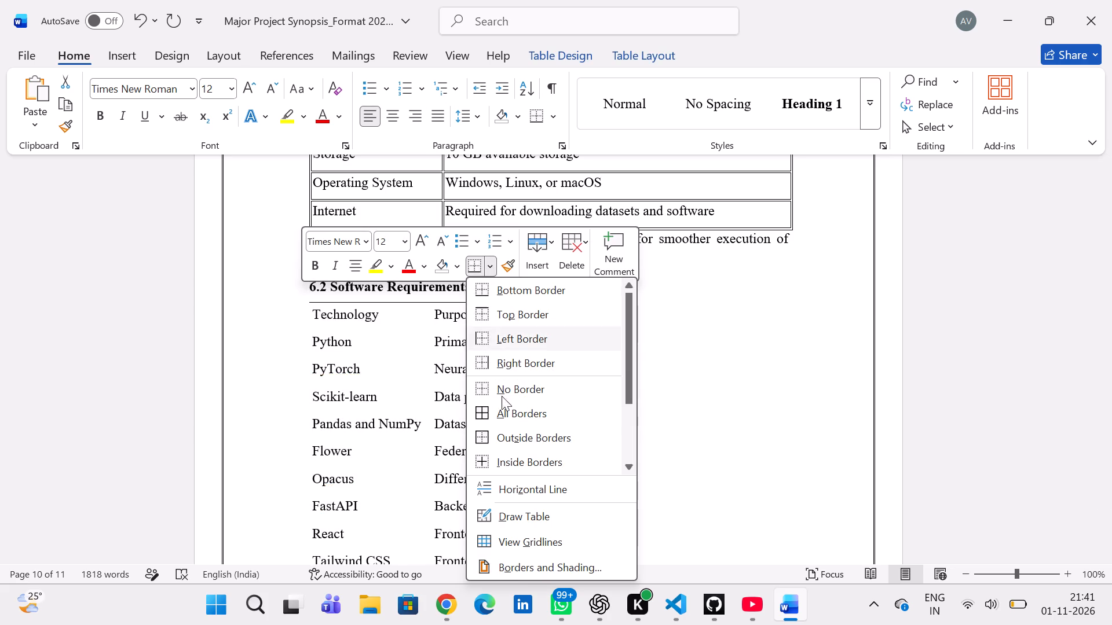
left_click(503, 416)
scroll(742, 398, "down", 1)
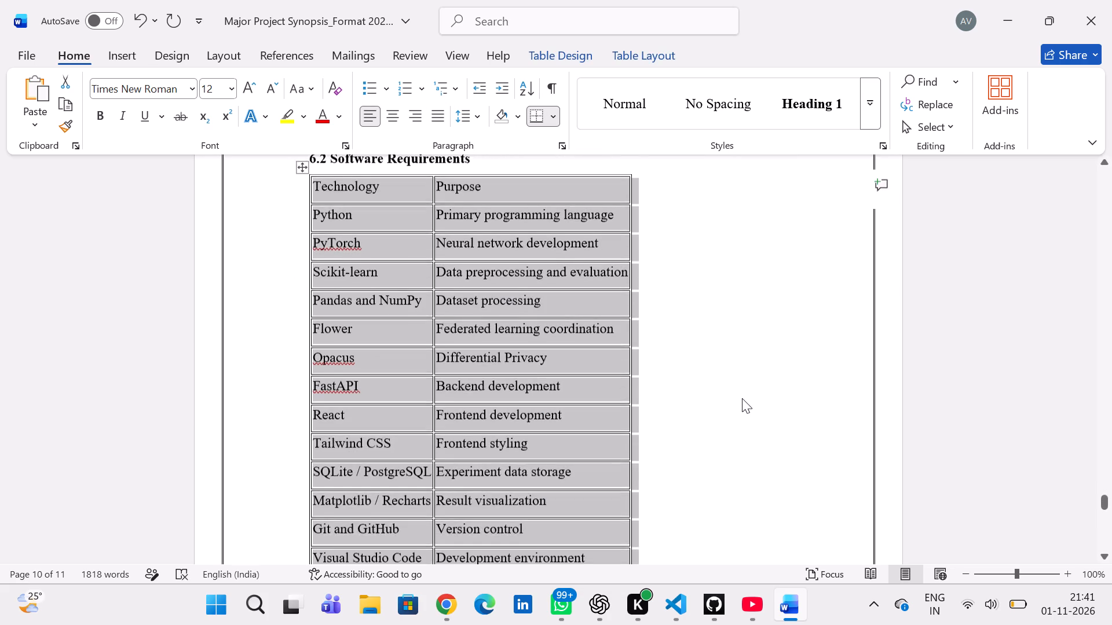
scroll(742, 398, "down", 1)
left_click_drag(632, 500, 756, 491)
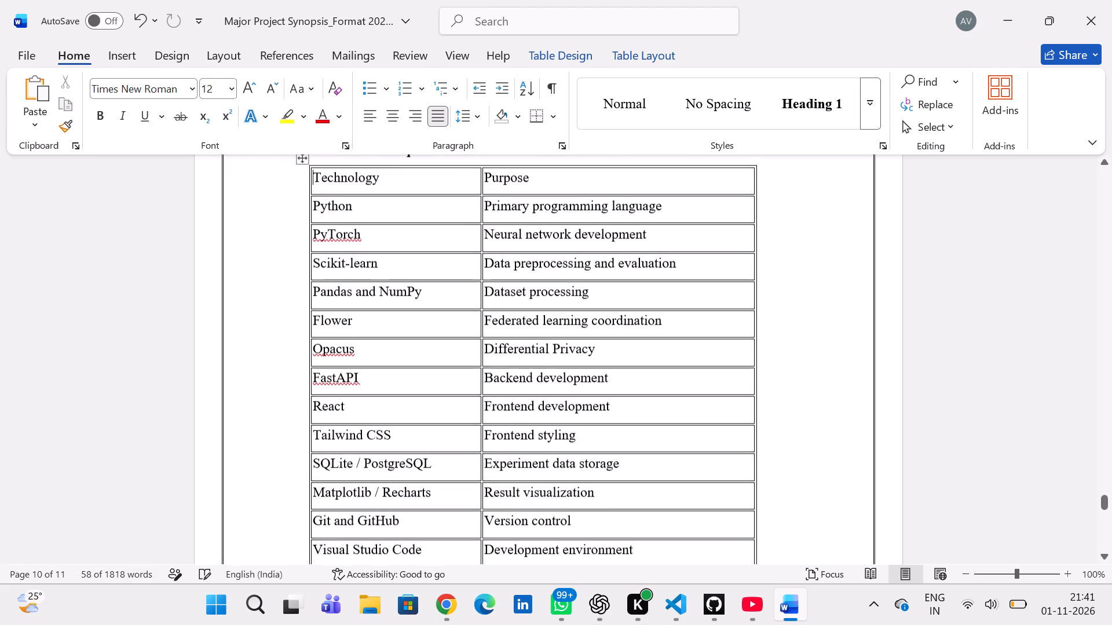
Bold the Technology/Purpose header row of the software requirements table.
scroll(596, 456, "up", 1)
left_click(553, 249)
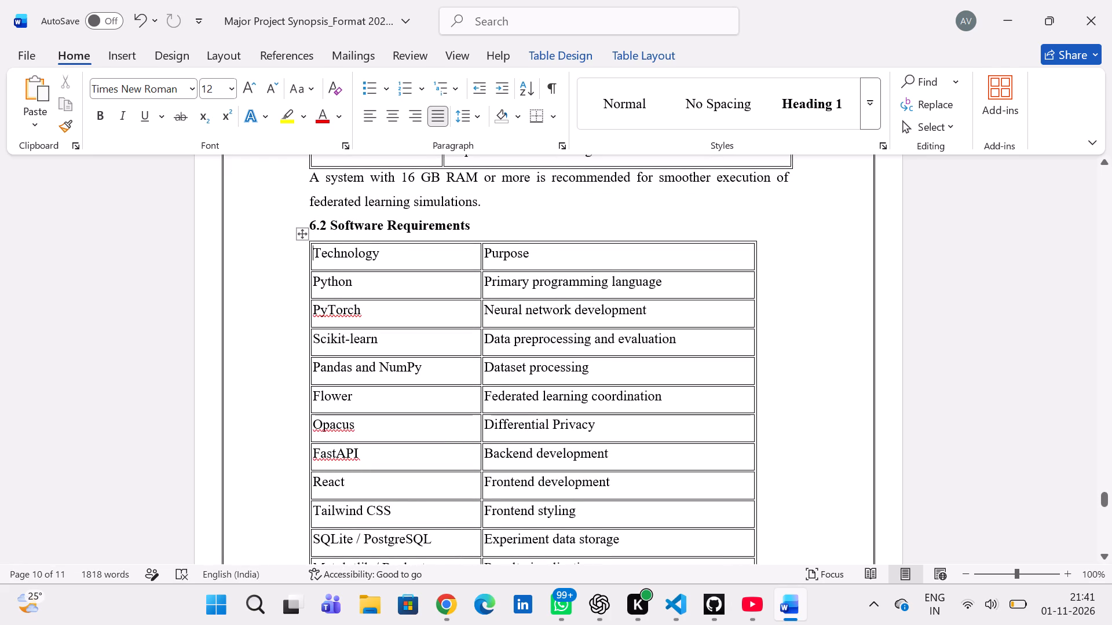
left_click_drag(553, 249, 310, 256)
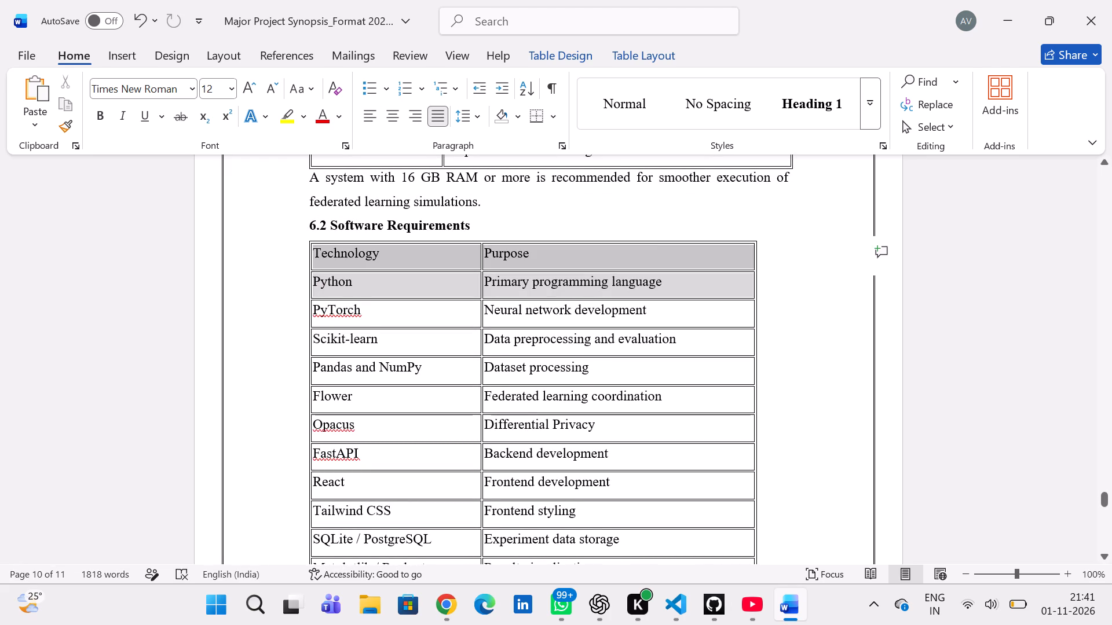
left_click_drag(310, 256, 284, 256)
left_click(296, 203)
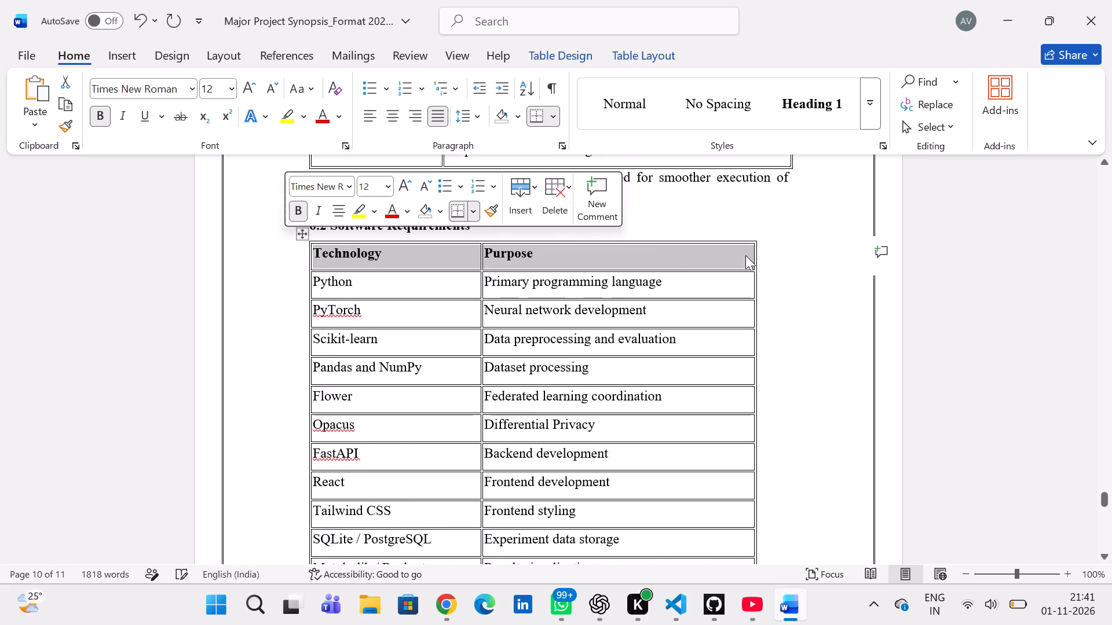
Resize the software requirements table from its corner, trying to reduce its height and widening it slightly.
left_click(791, 247)
scroll(791, 247, "down", 1)
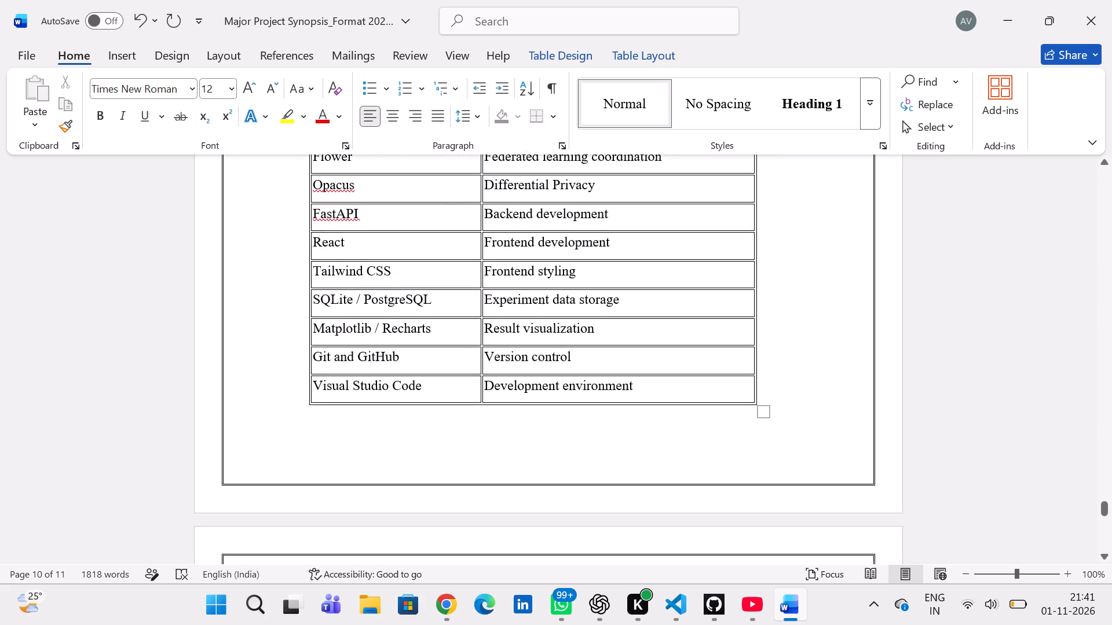
scroll(791, 247, "down", 2)
scroll(791, 247, "up", 1)
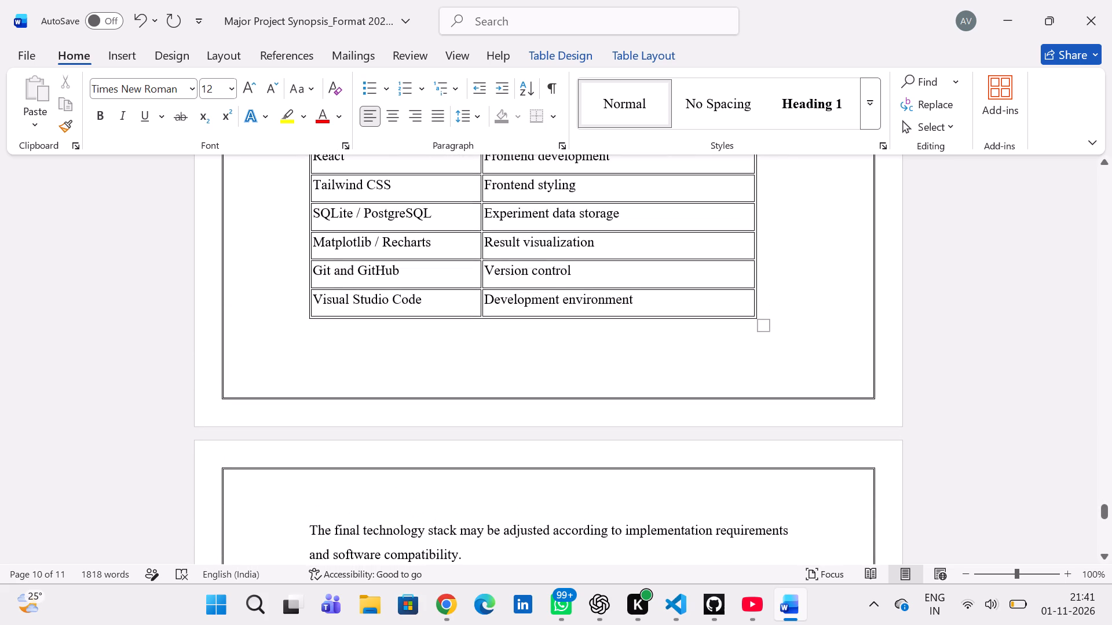
left_click_drag(765, 326, 761, 280)
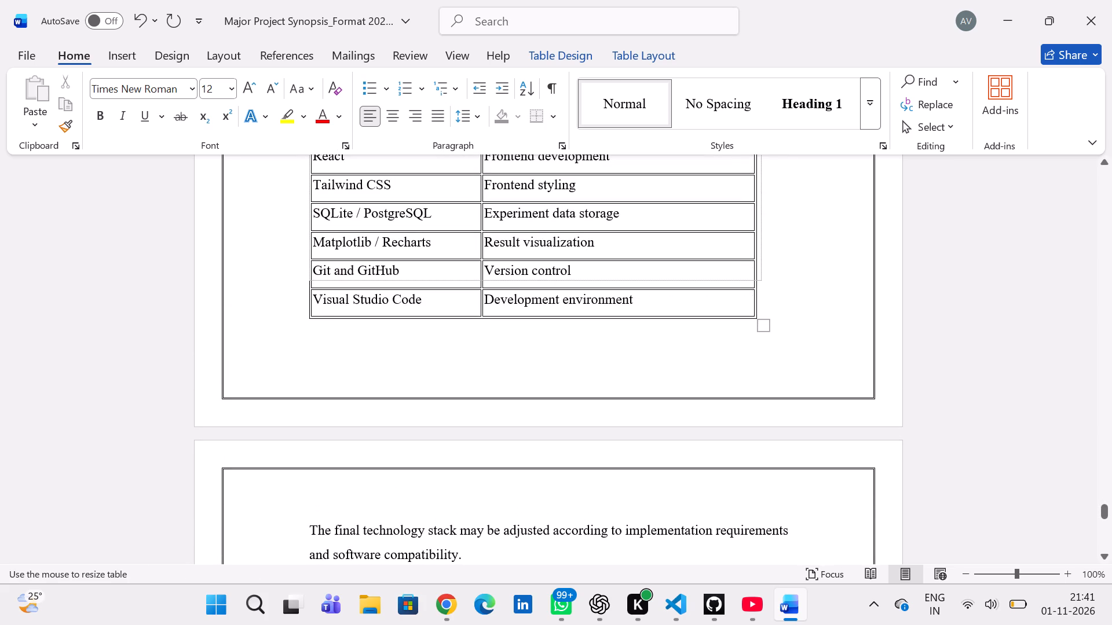
left_click_drag(761, 280, 760, 277)
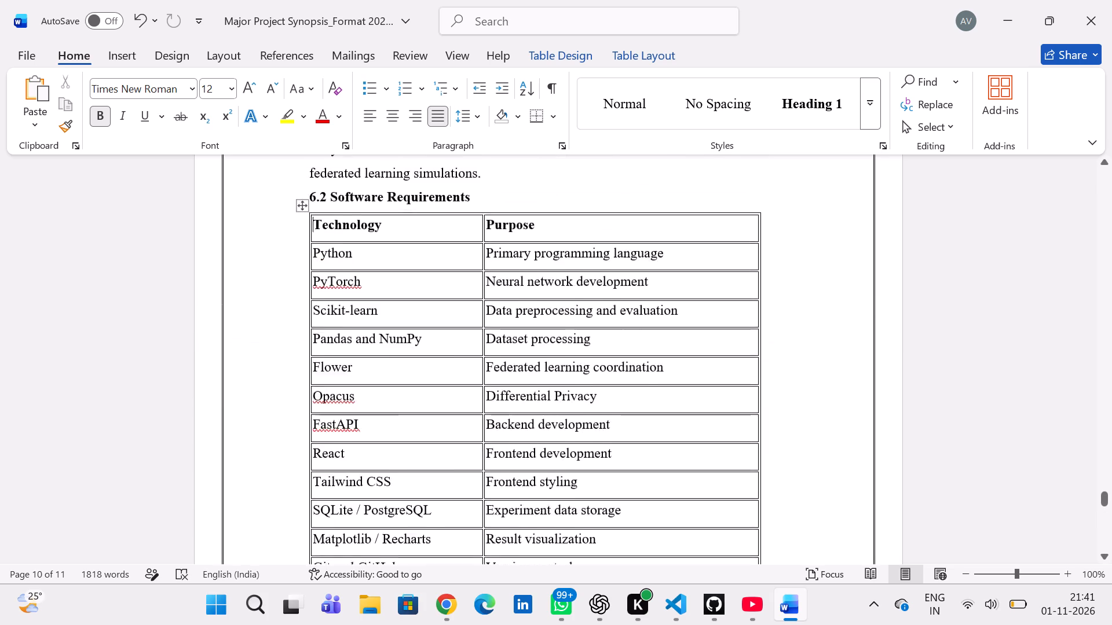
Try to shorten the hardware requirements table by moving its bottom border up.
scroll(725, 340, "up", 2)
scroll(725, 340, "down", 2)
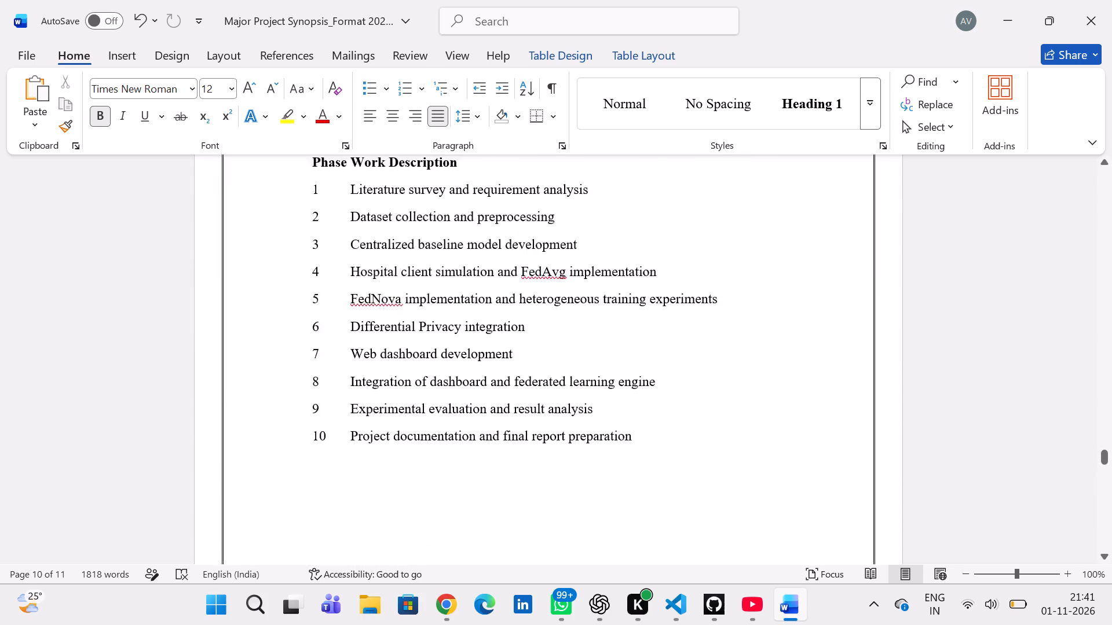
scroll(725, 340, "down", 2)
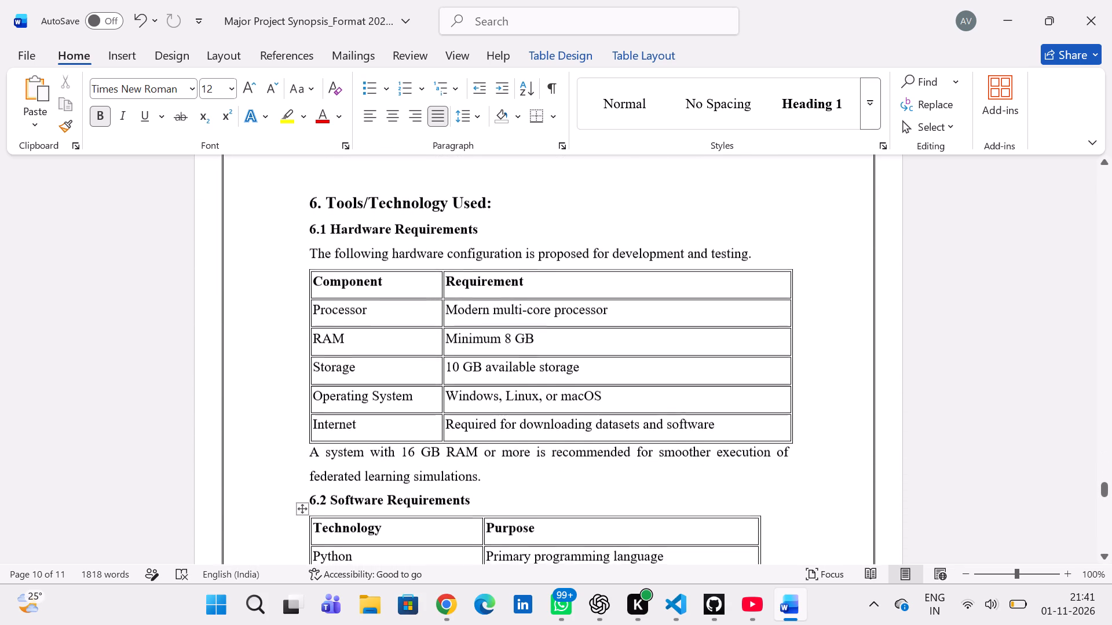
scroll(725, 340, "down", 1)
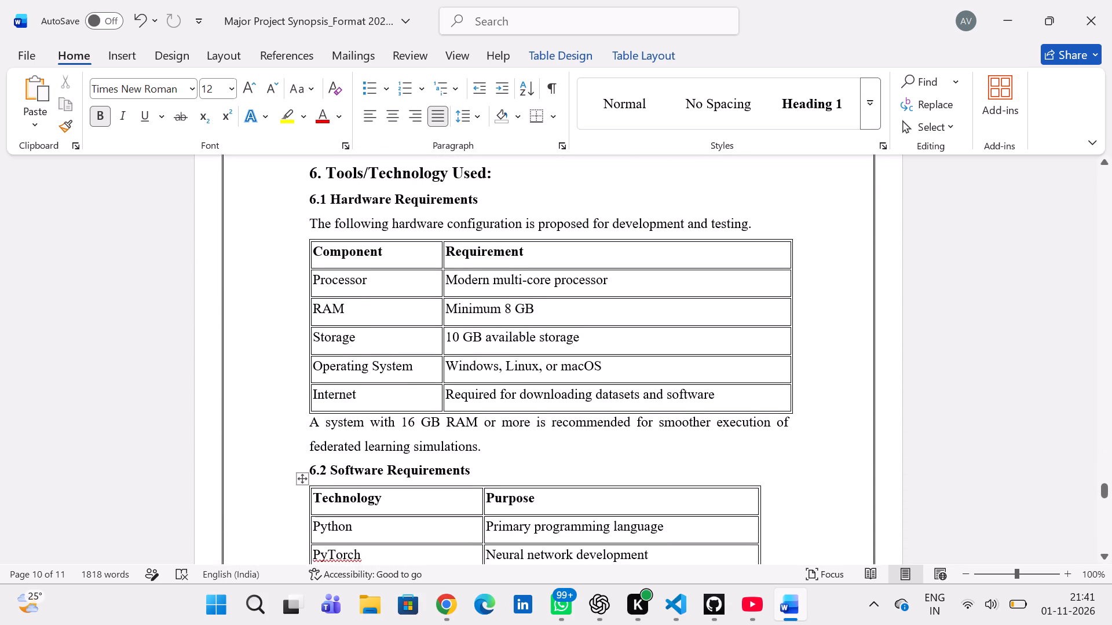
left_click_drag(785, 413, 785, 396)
Resize the software requirements table again, trying to reduce its height and widening it slightly more.
scroll(724, 477, "down", 2)
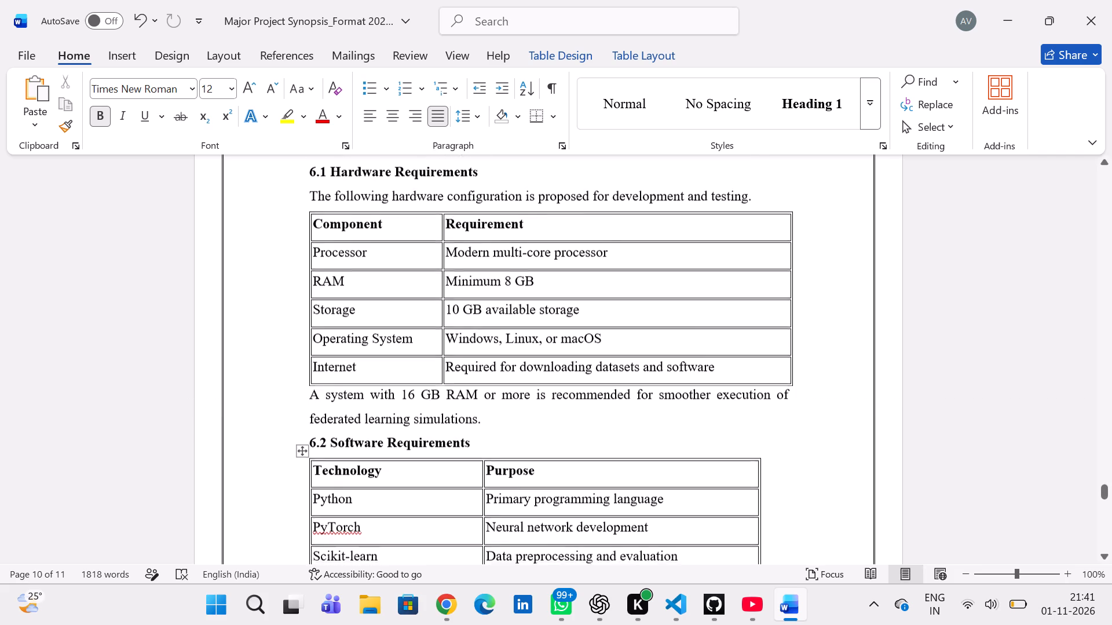
scroll(724, 477, "down", 2)
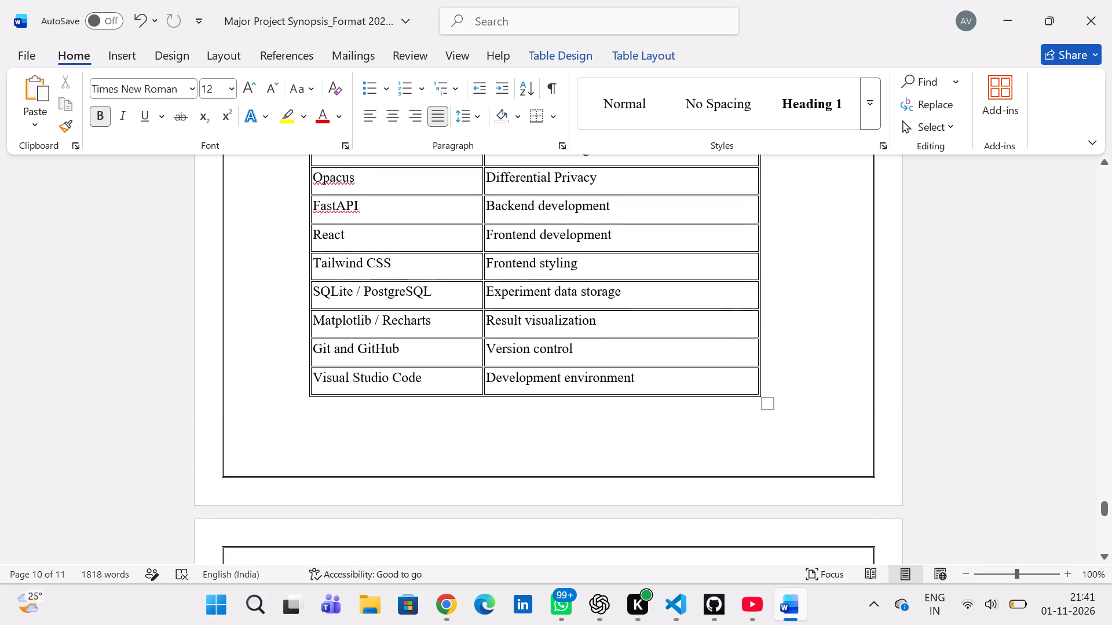
left_click_drag(769, 405, 780, 318)
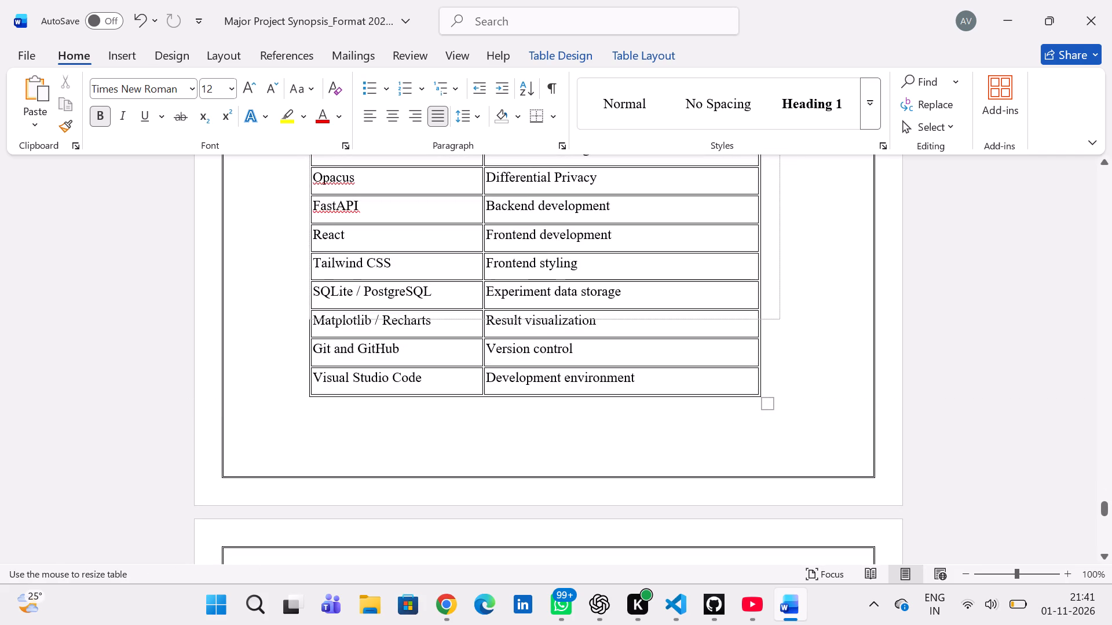
left_click_drag(780, 318, 764, 307)
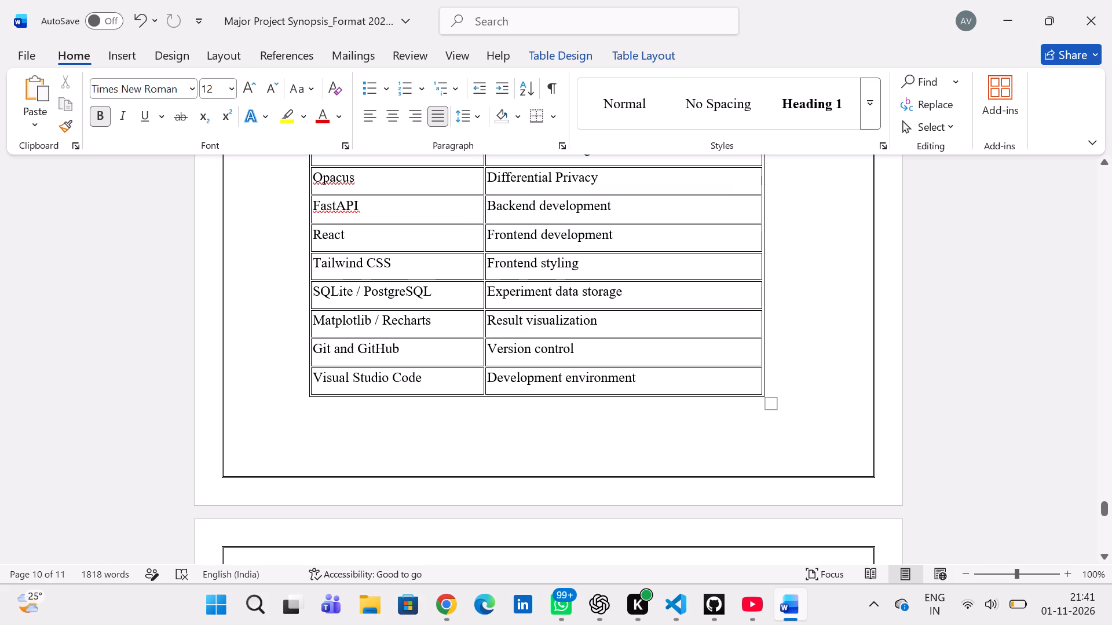
Delete the paragraph recommending a system with 16 GB RAM or more below the hardware requirements table.
scroll(679, 451, "up", 2)
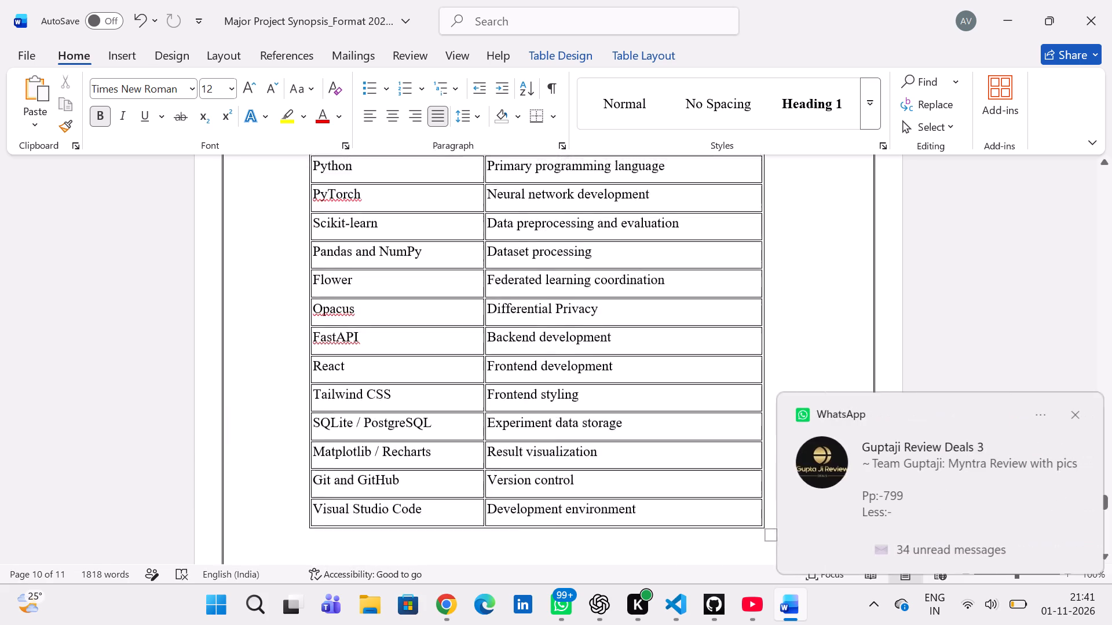
scroll(679, 451, "up", 2)
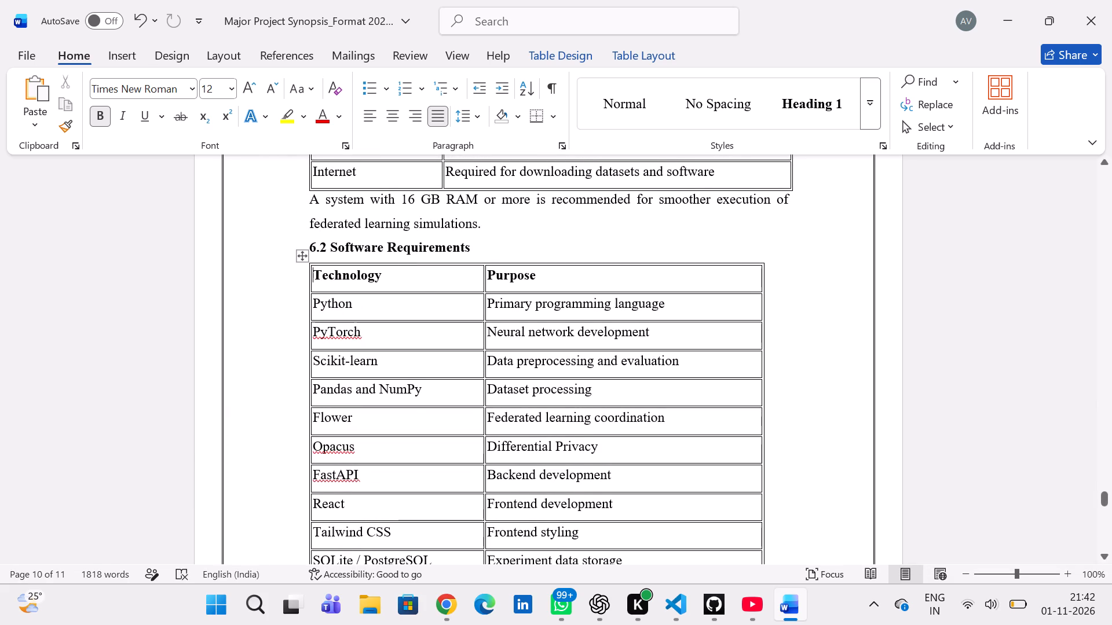
scroll(580, 263, "right", 1)
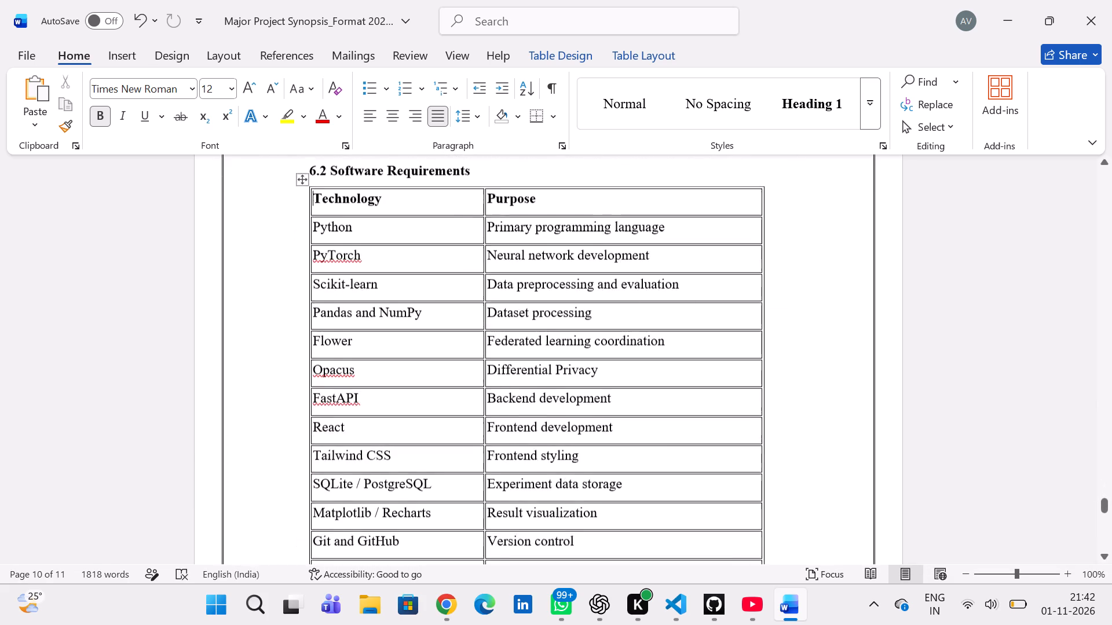
scroll(580, 263, "down", 2)
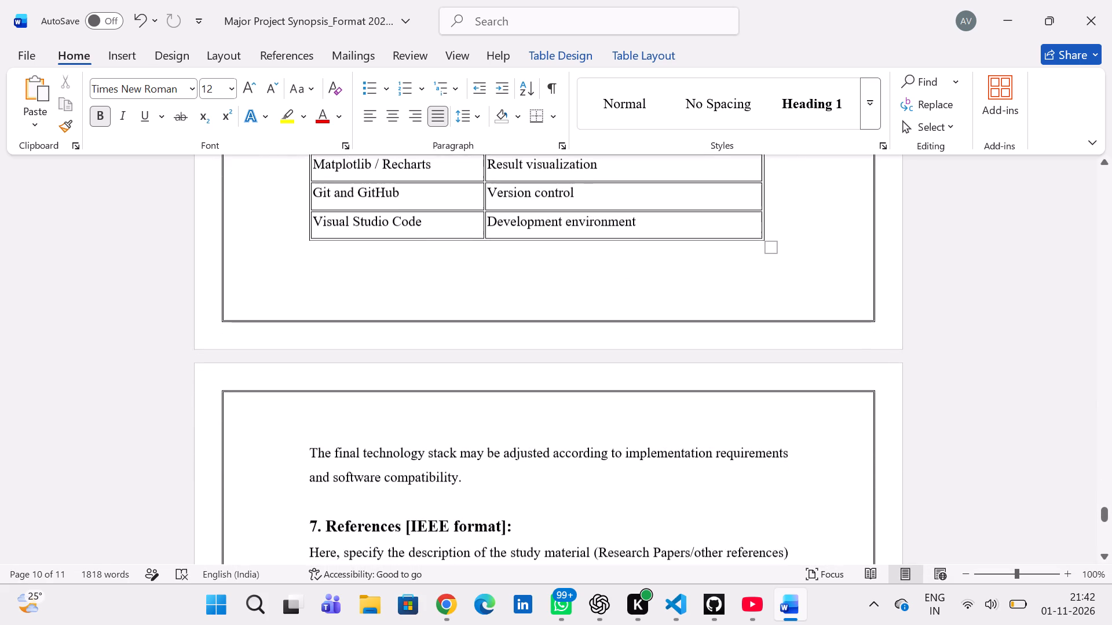
left_click(400, 260)
scroll(400, 260, "up", 3)
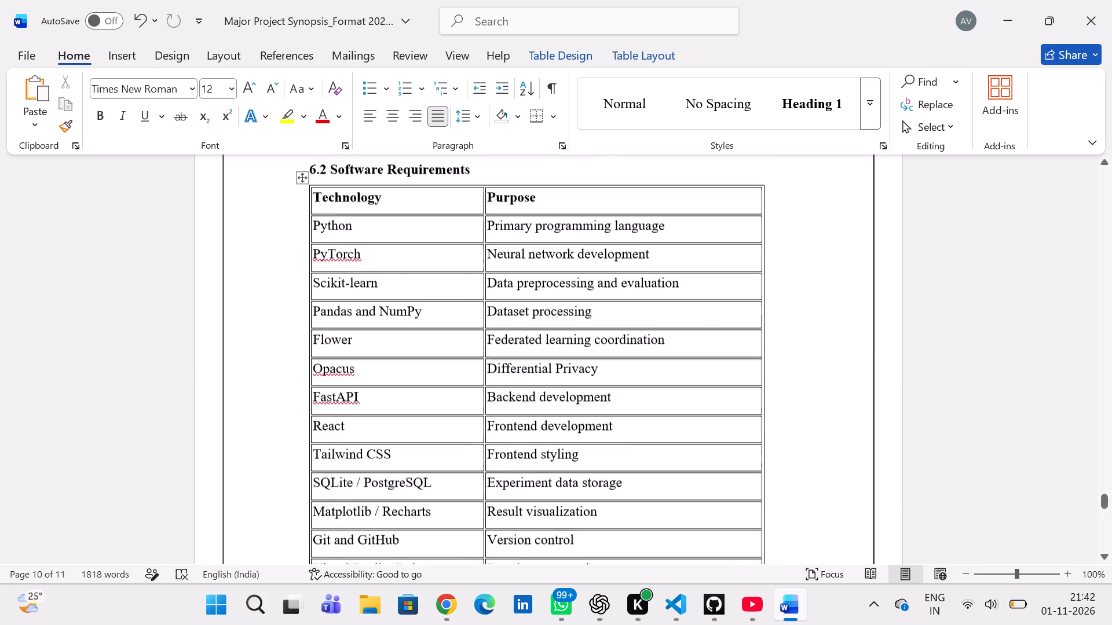
scroll(400, 260, "up", 3)
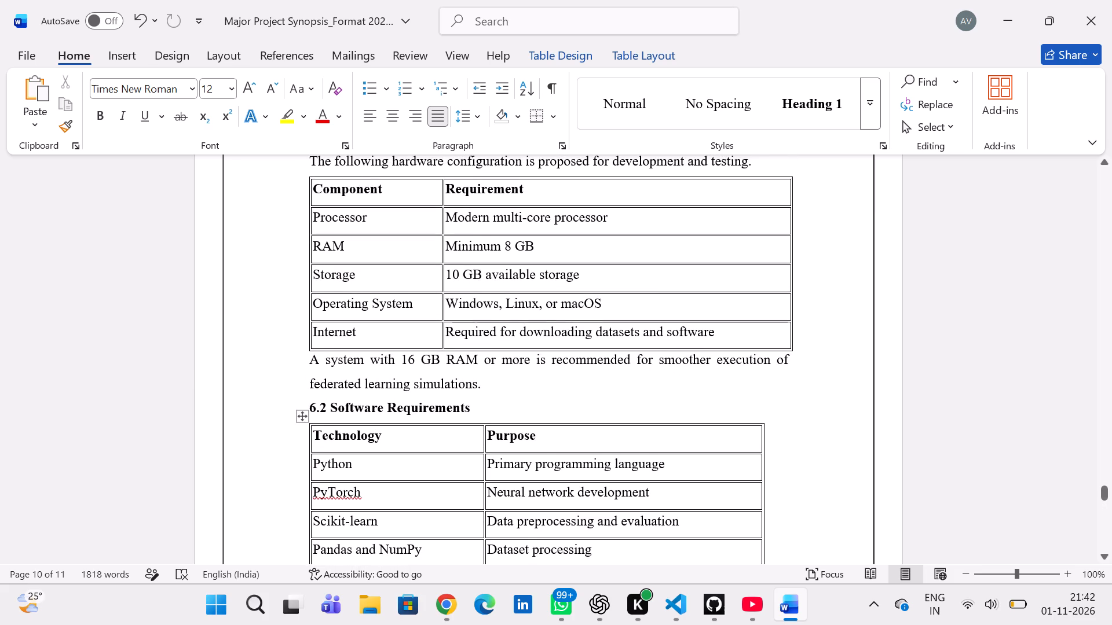
left_click_drag(486, 385, 310, 362)
key("BackSpace")
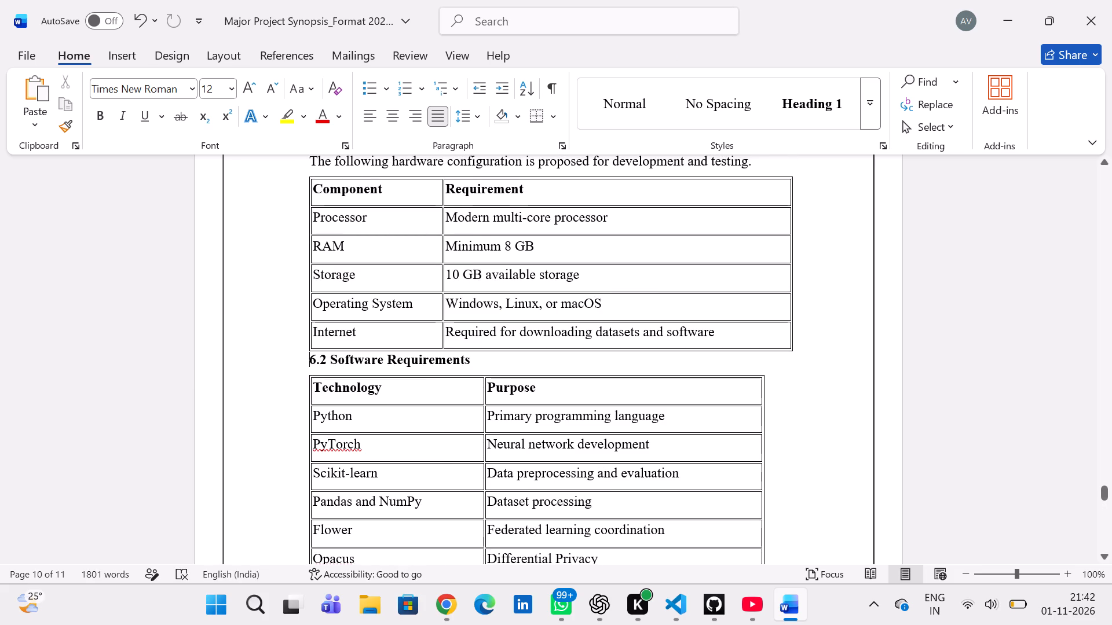
scroll(414, 455, "down", 1)
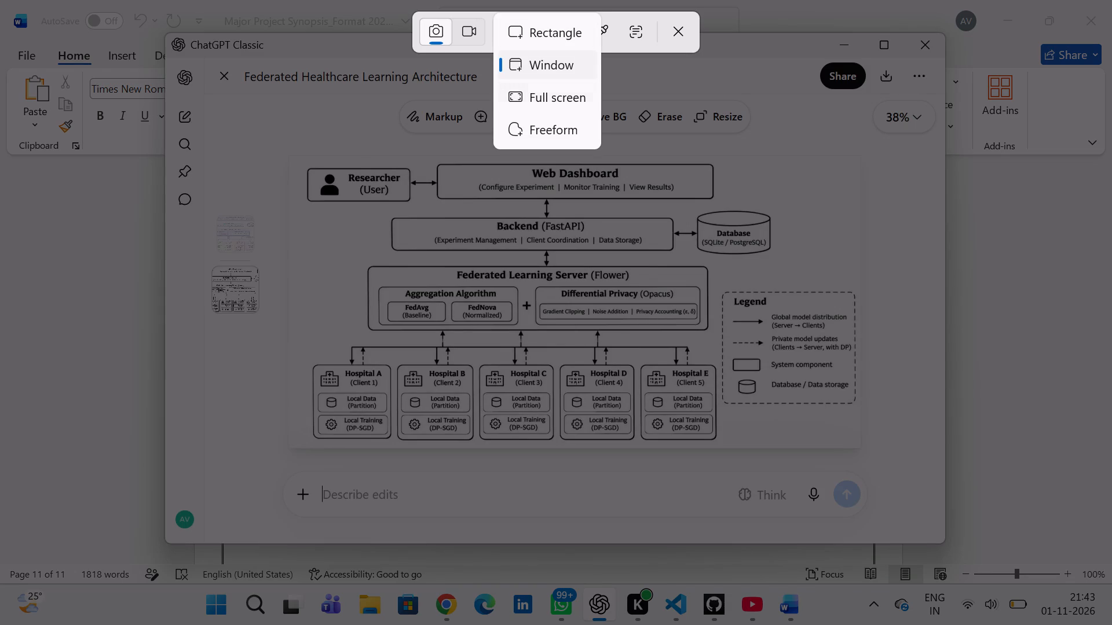
left_click(551, 44)
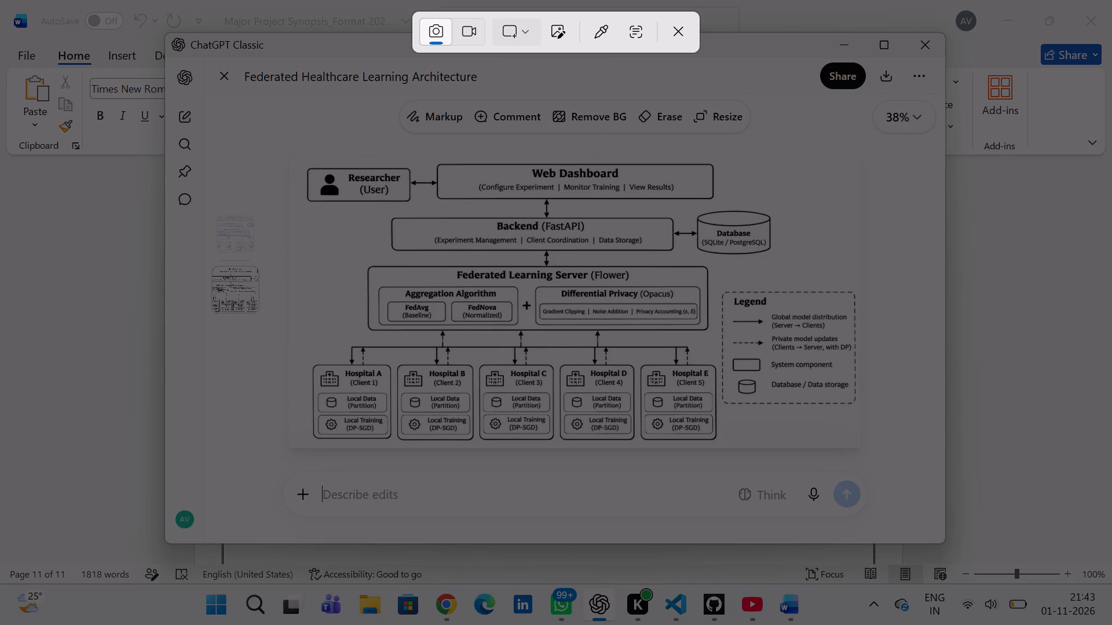
left_click_drag(289, 156, 524, 233)
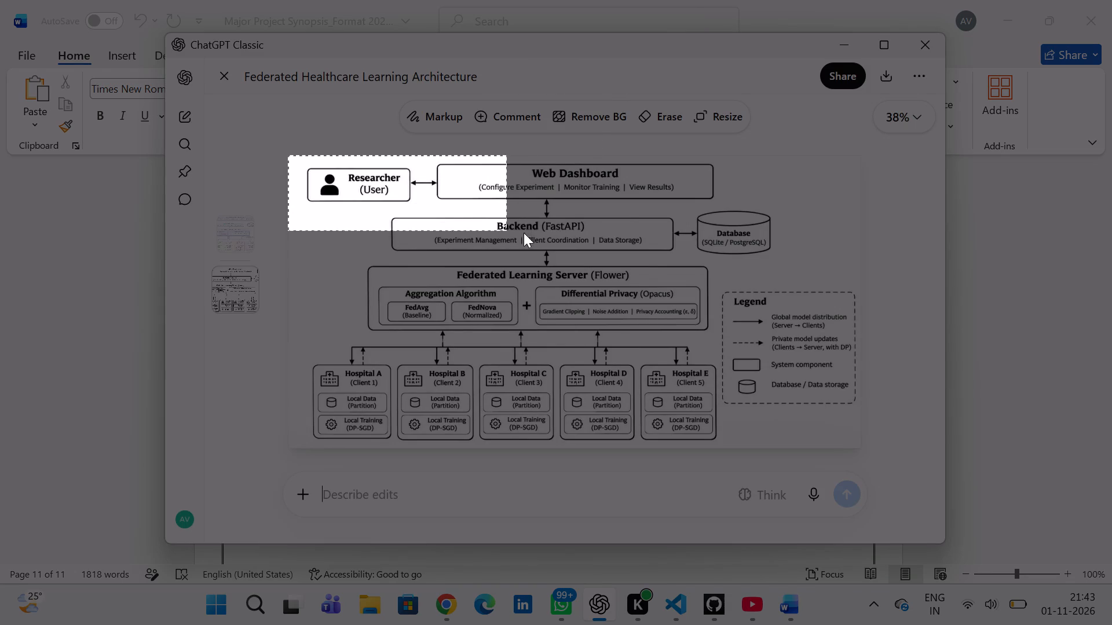
left_click_drag(524, 233, 830, 277)
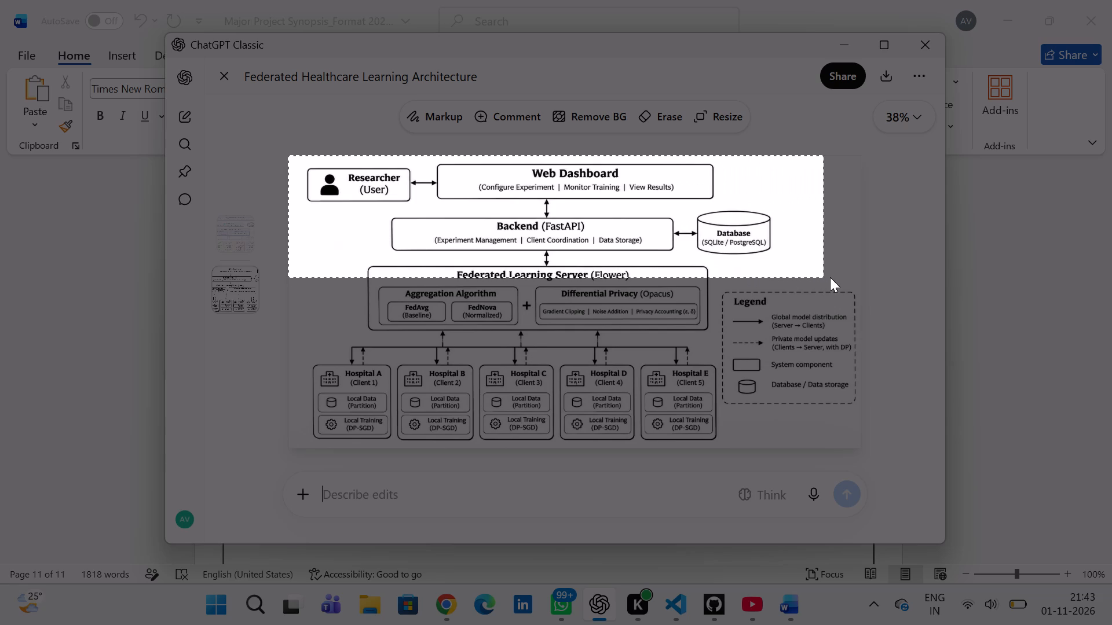
left_click_drag(830, 277, 855, 416)
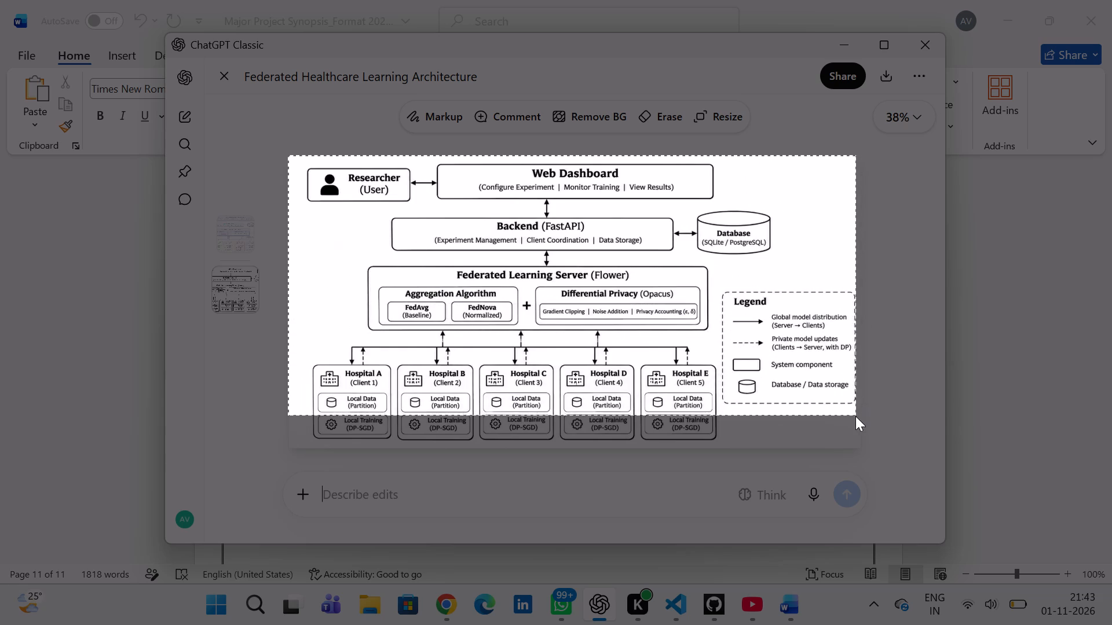
left_click_drag(855, 416, 862, 446)
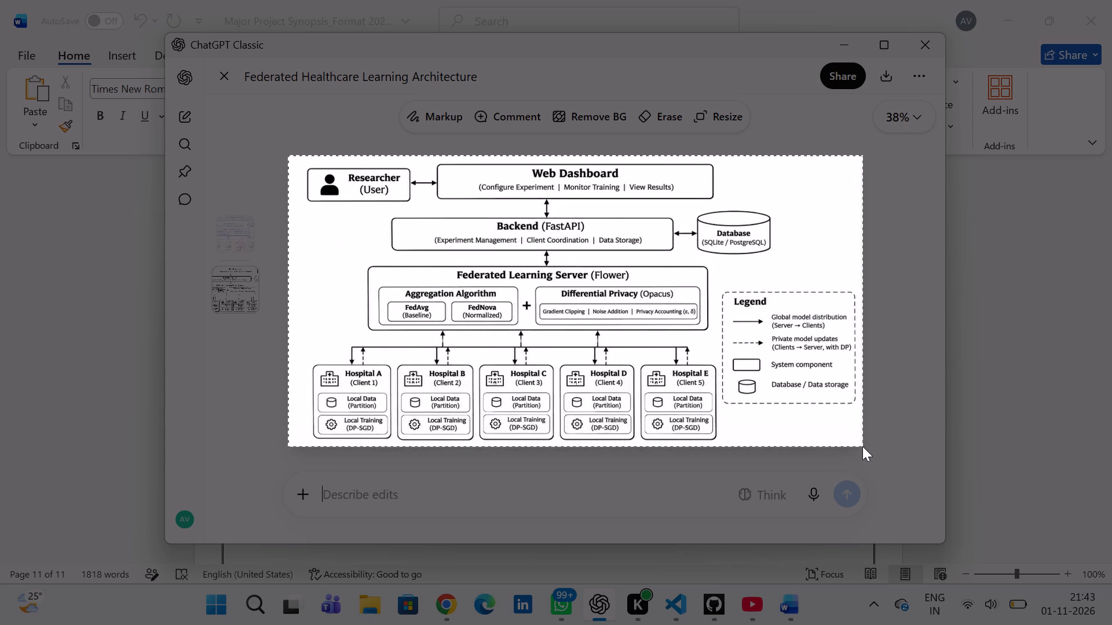
left_click_drag(862, 446, 858, 447)
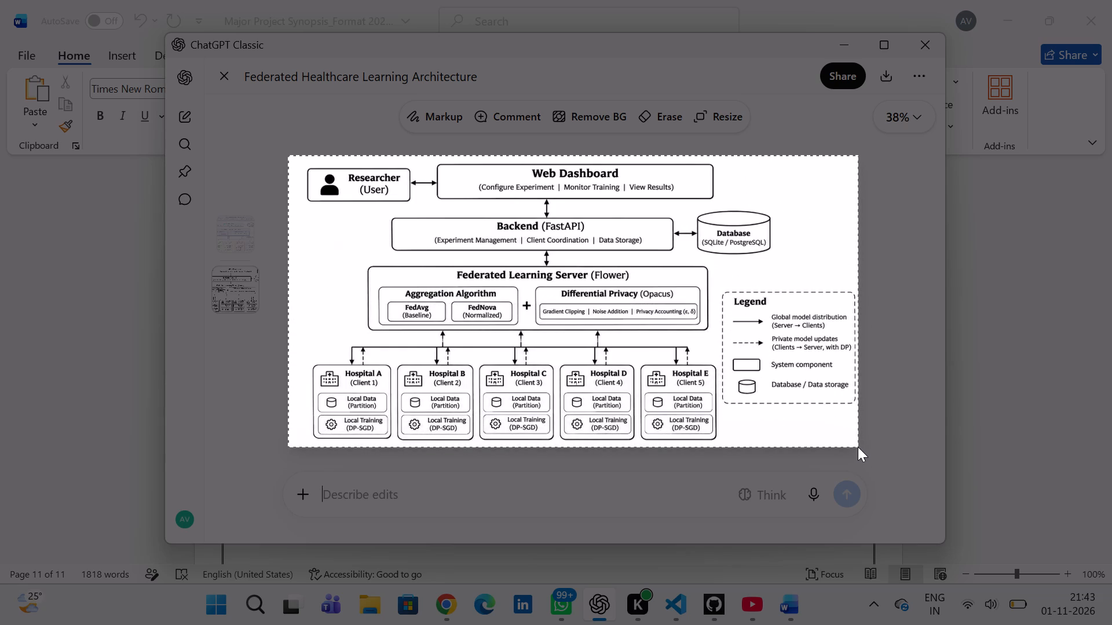
left_click_drag(858, 447, 860, 447)
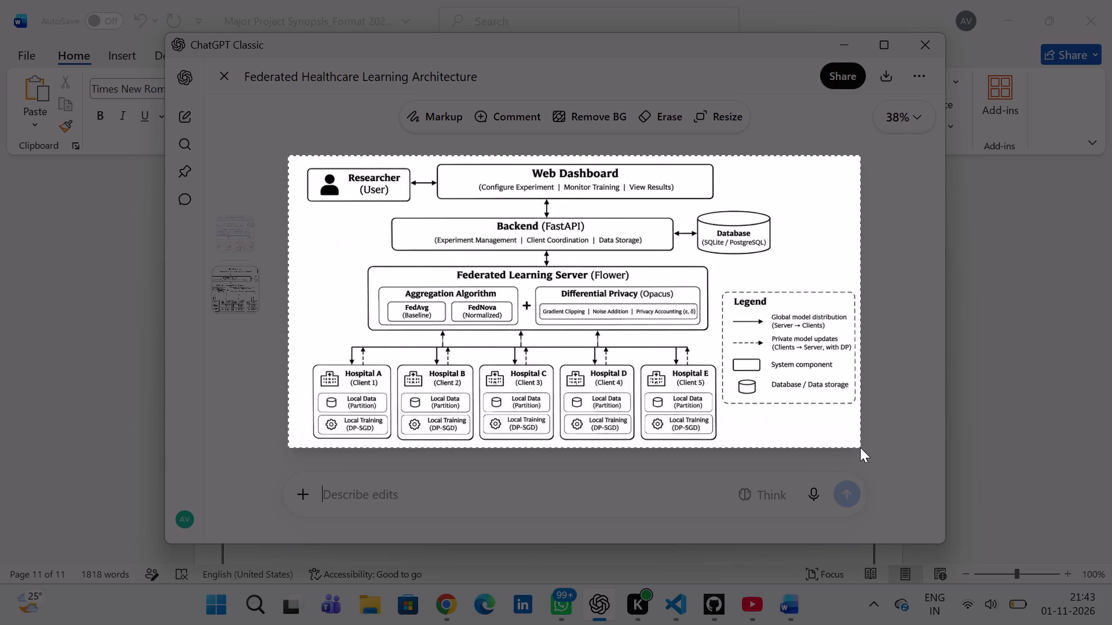
left_click_drag(860, 447, 859, 447)
Return to Word and paste the captured diagram below "The proposed system architecture is illustrated below." in section 5.9.
left_click(990, 328)
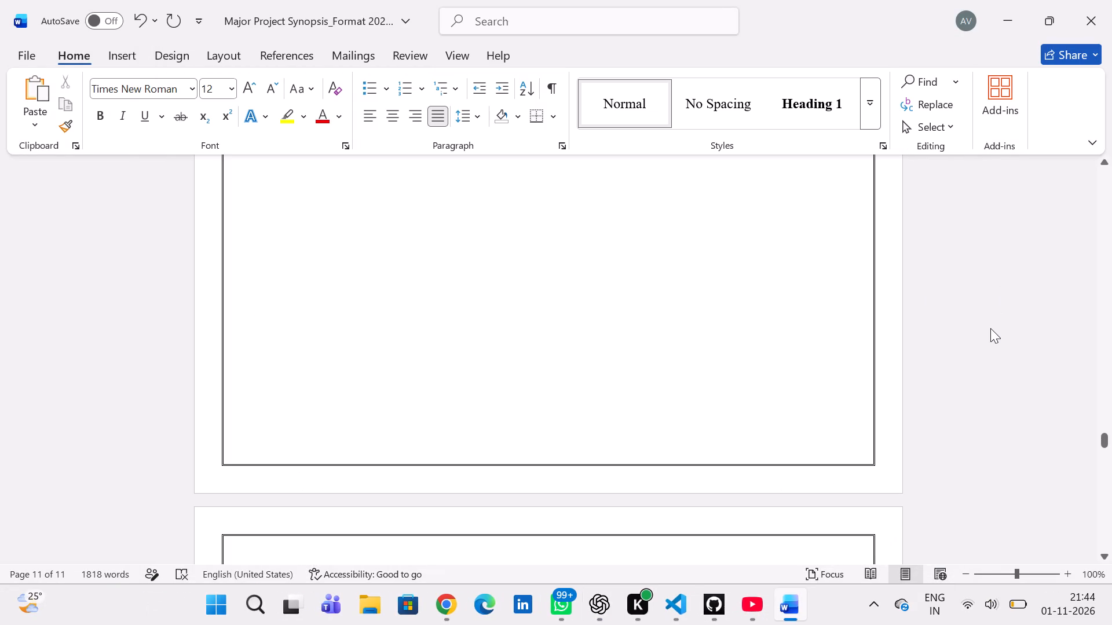
scroll(715, 272, "up", 1)
scroll(715, 272, "down", 1)
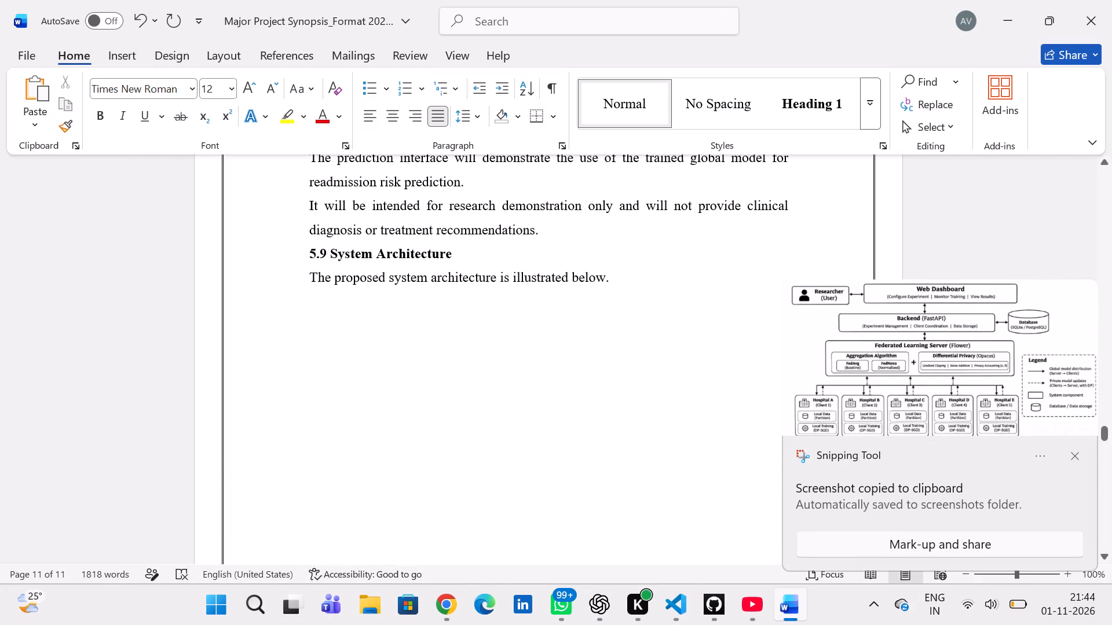
left_click(325, 303)
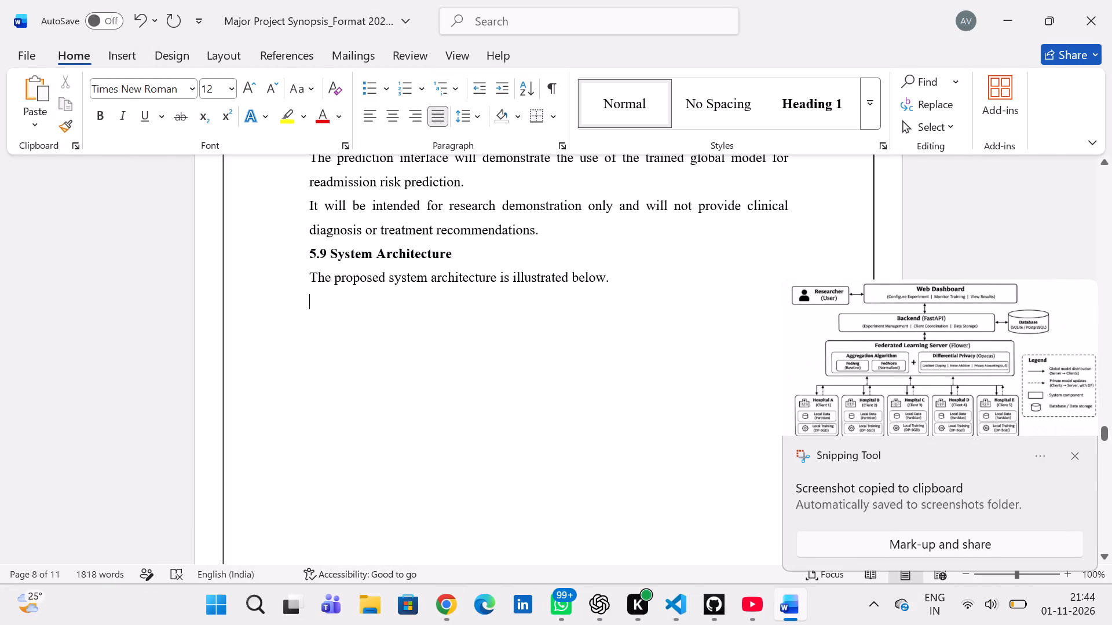
key("ctrl+v")
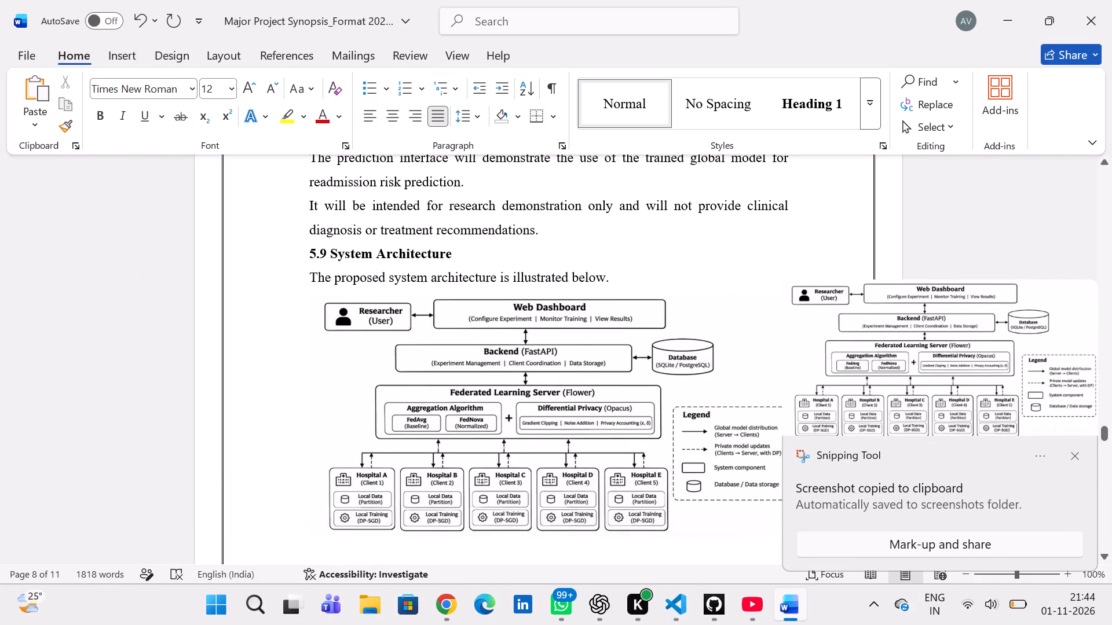
scroll(480, 422, "down", 1)
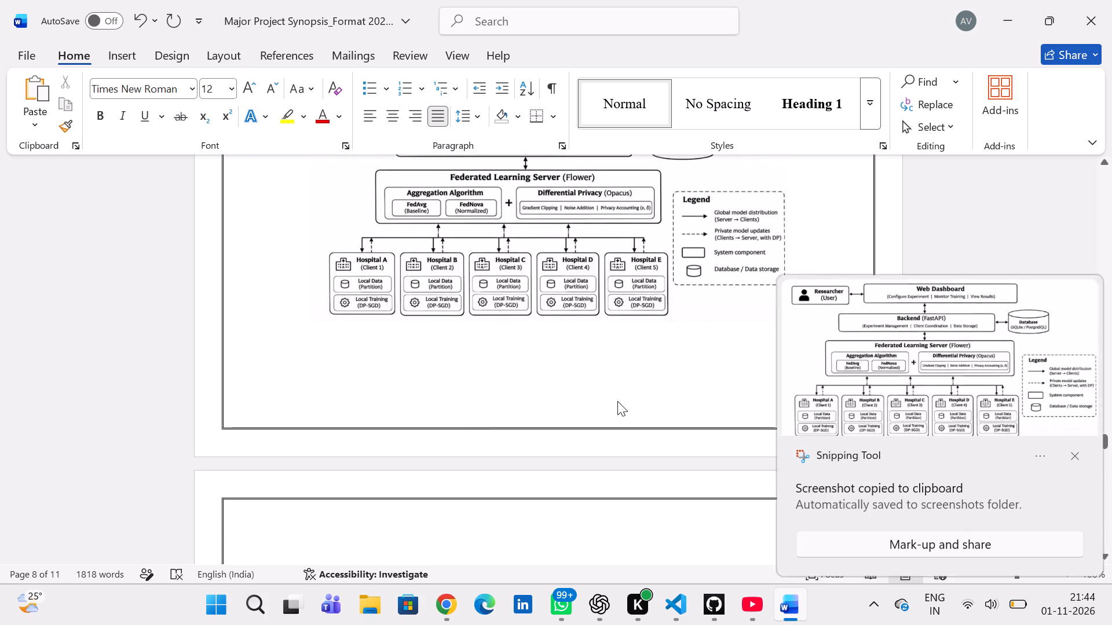
Delete the blank lines between the architecture diagram and the "5.10 Planning of Work" heading.
scroll(617, 401, "down", 1)
left_click(312, 487)
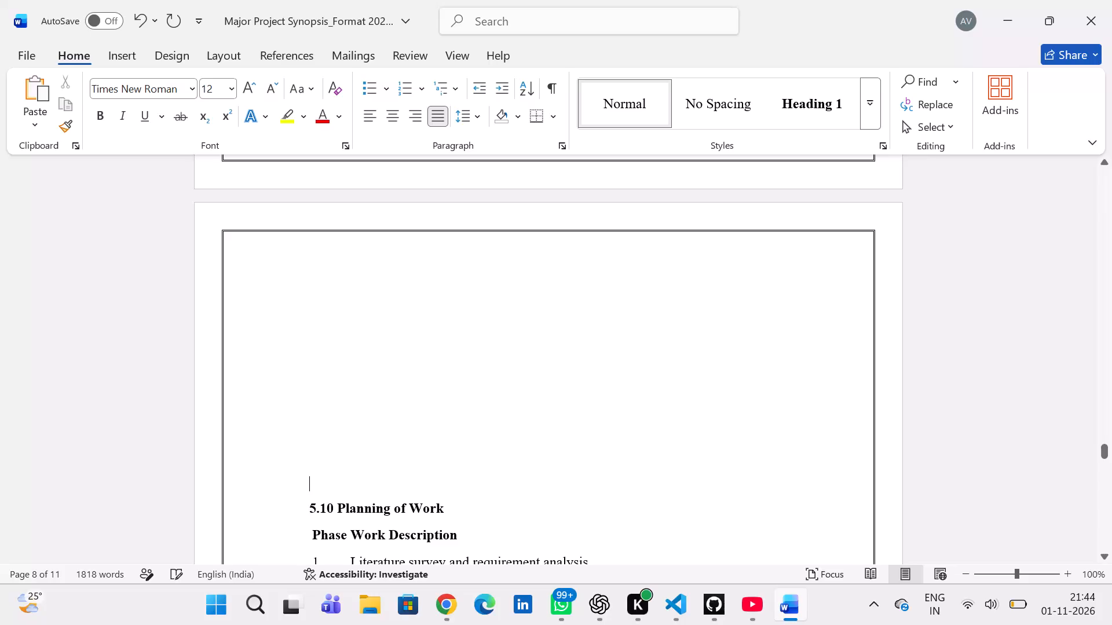
key("BackSpace")
key("BackSpace")
key("BackSpace")
key("BackSpace")
key("BackSpace")
key("BackSpace")
key("BackSpace")
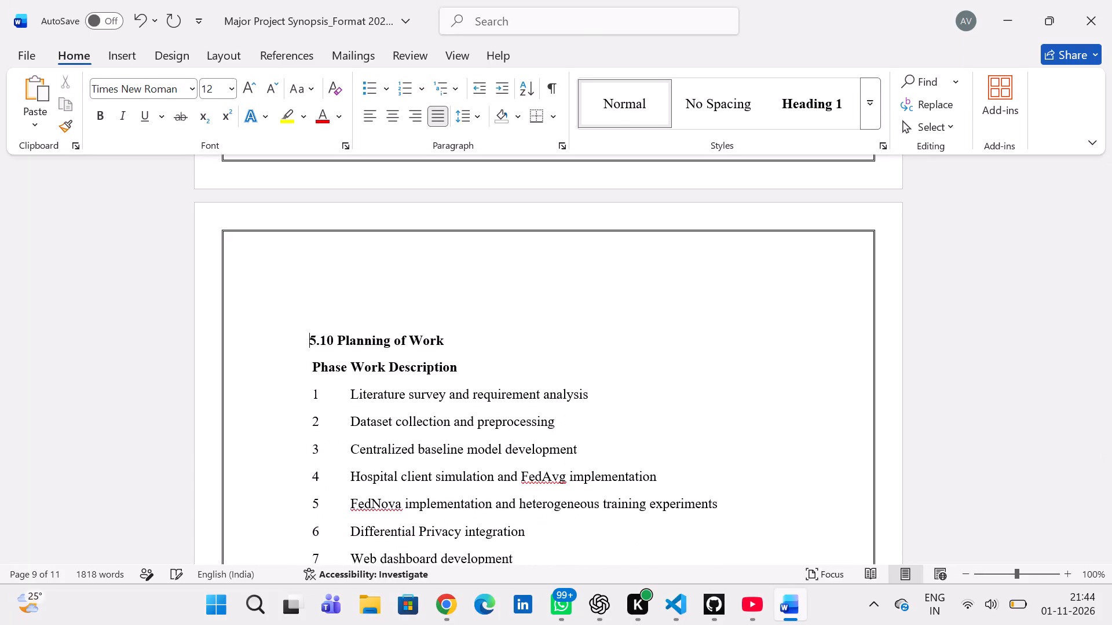
key("BackSpace")
key("BackSpace")
Review the synopsis from the work plan and tools sections through the references, and back to the title page and introduction.
scroll(312, 487, "down", 2)
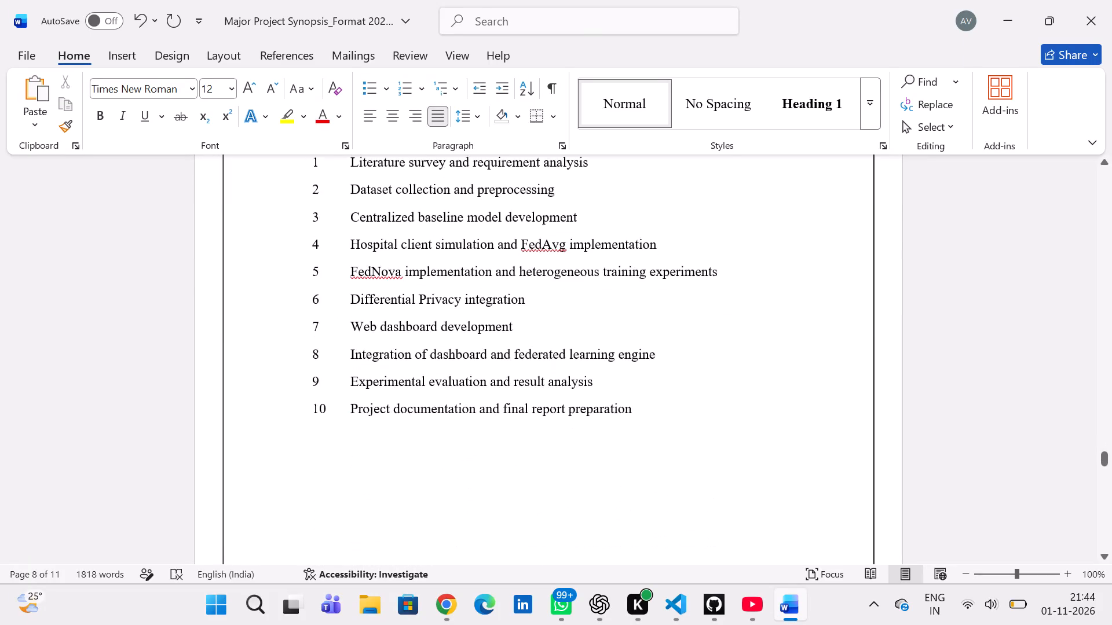
scroll(312, 487, "down", 6)
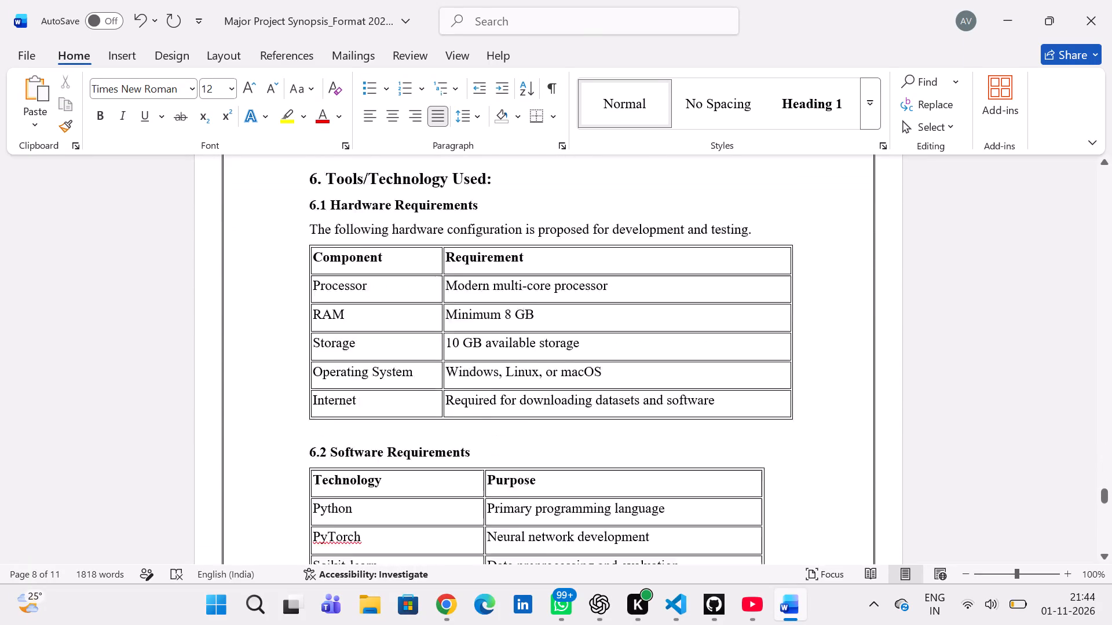
scroll(312, 487, "down", 1)
scroll(312, 487, "up", 1)
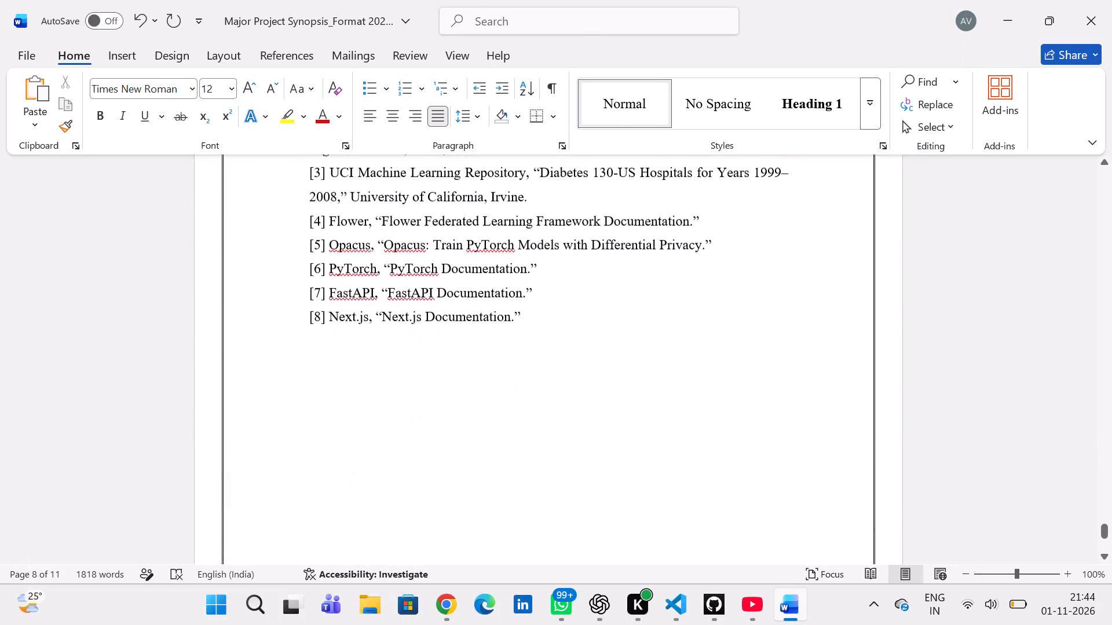
scroll(312, 487, "up", 5)
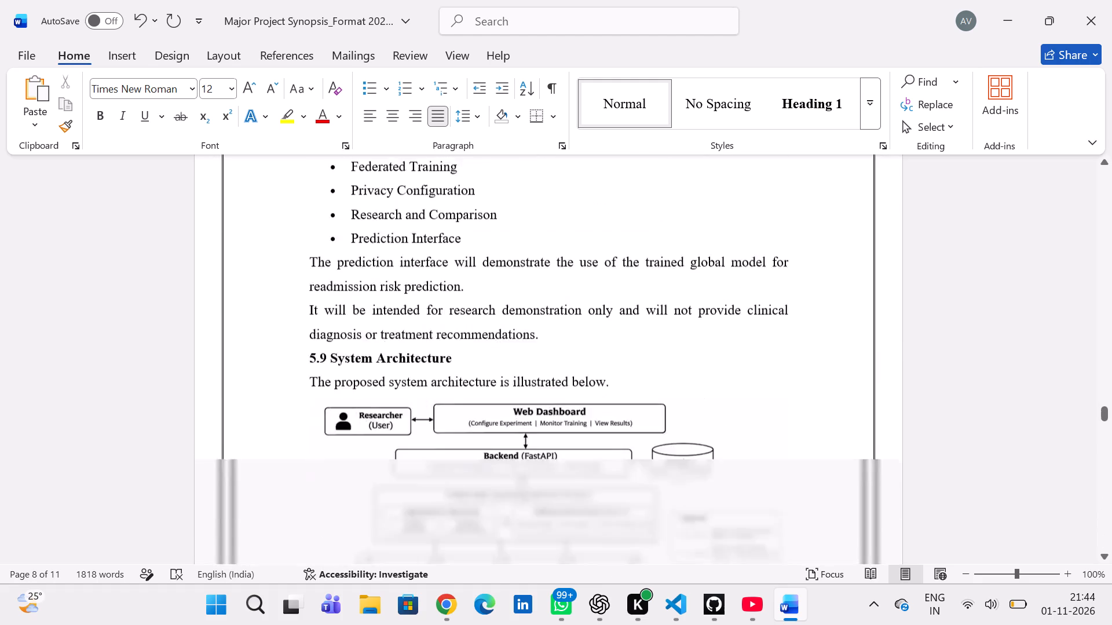
scroll(312, 487, "up", 2)
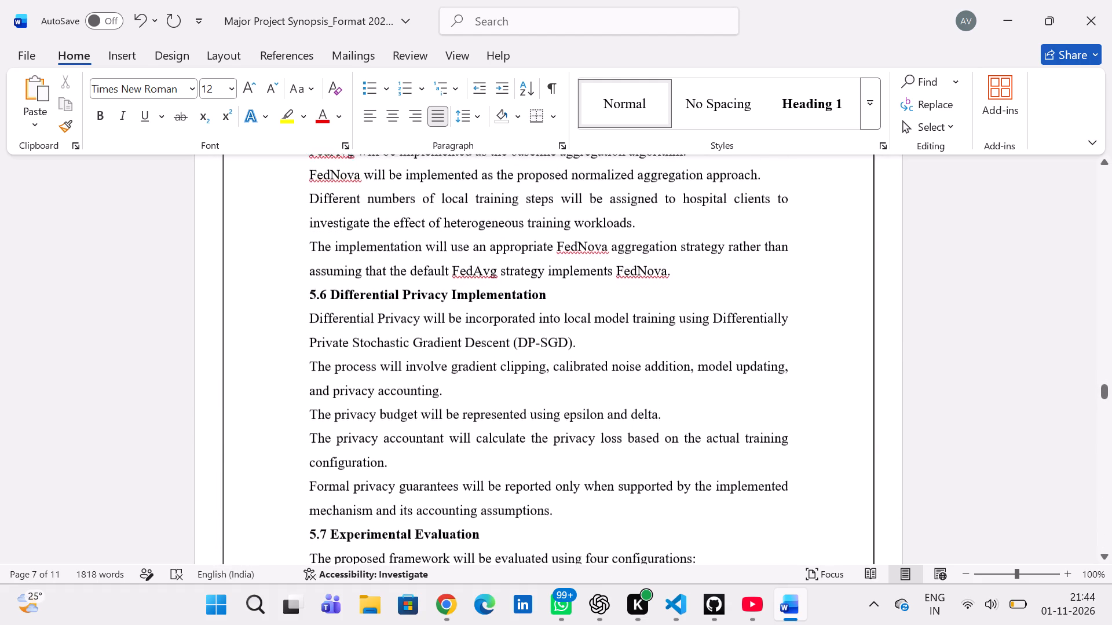
scroll(312, 487, "up", 5)
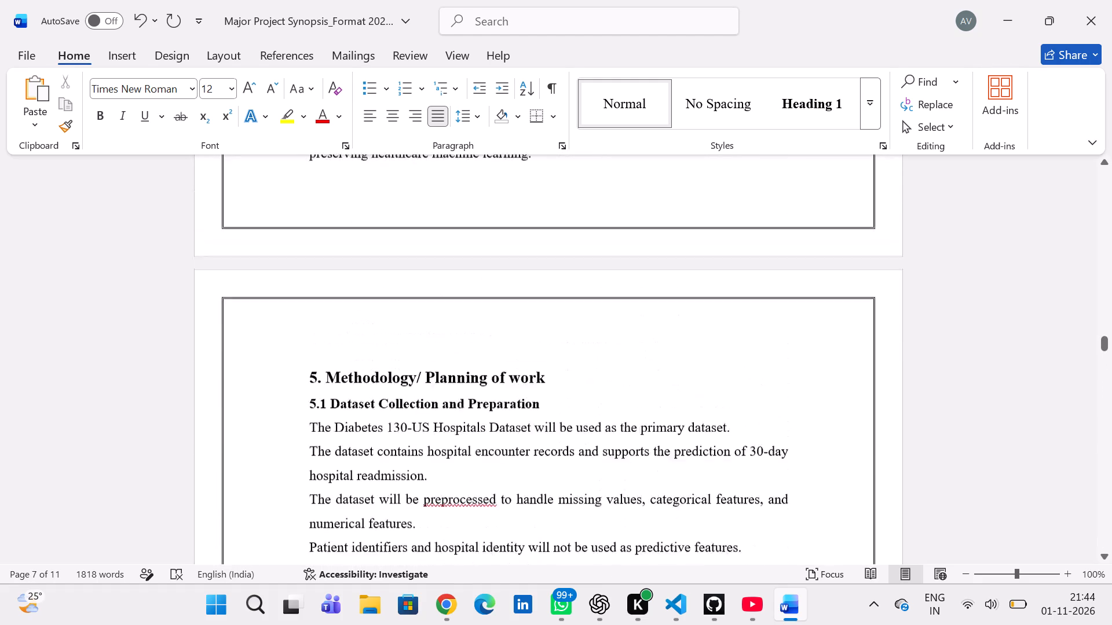
scroll(312, 487, "up", 4)
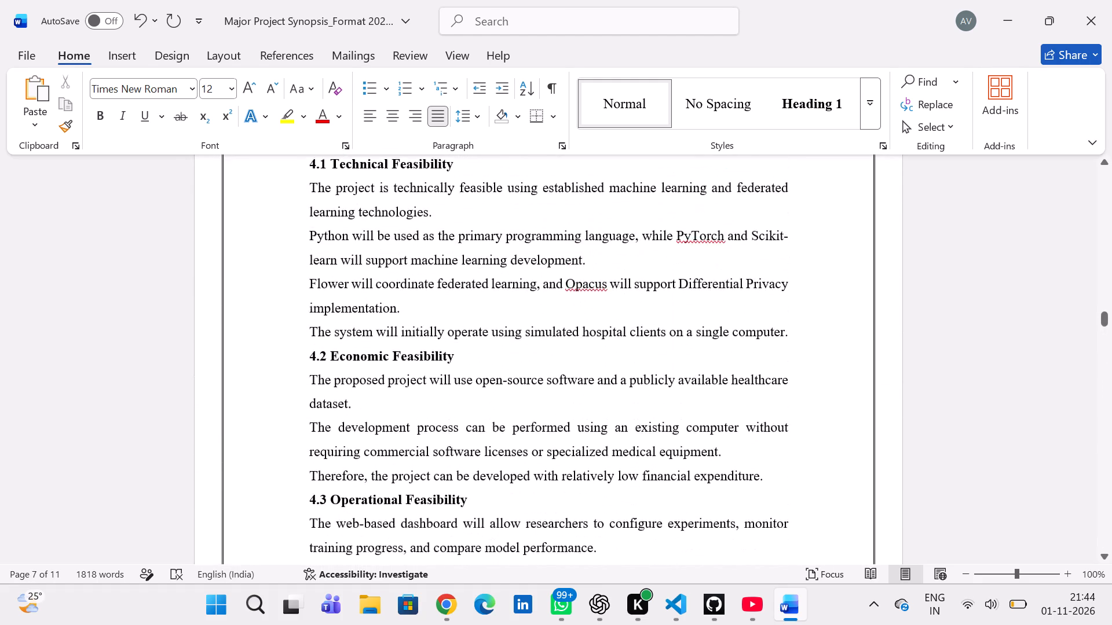
scroll(312, 487, "up", 10)
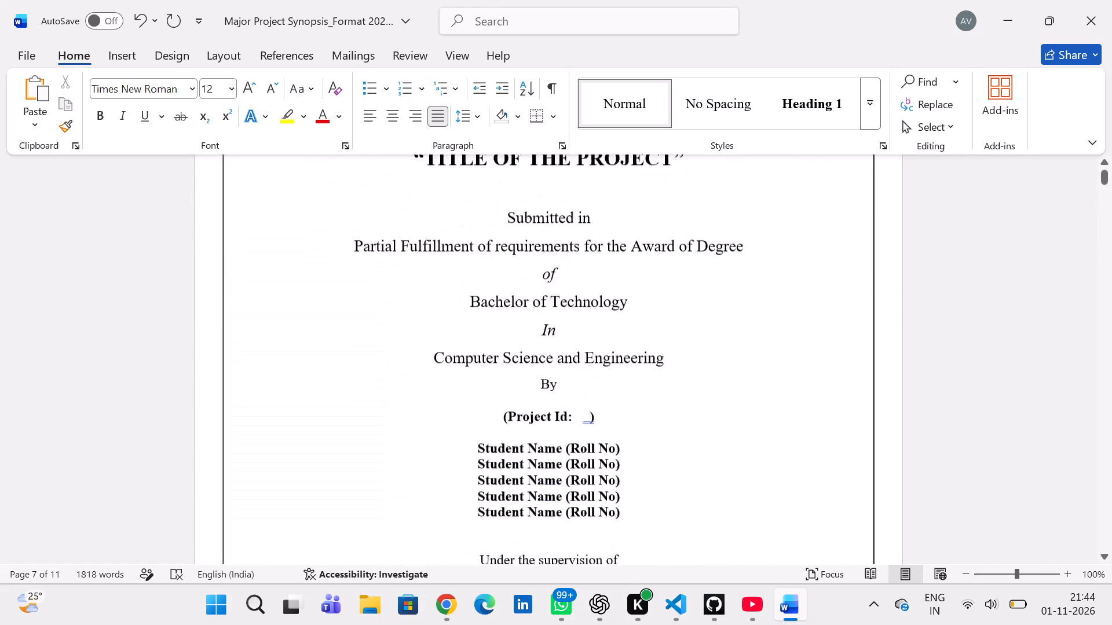
scroll(312, 487, "down", 1)
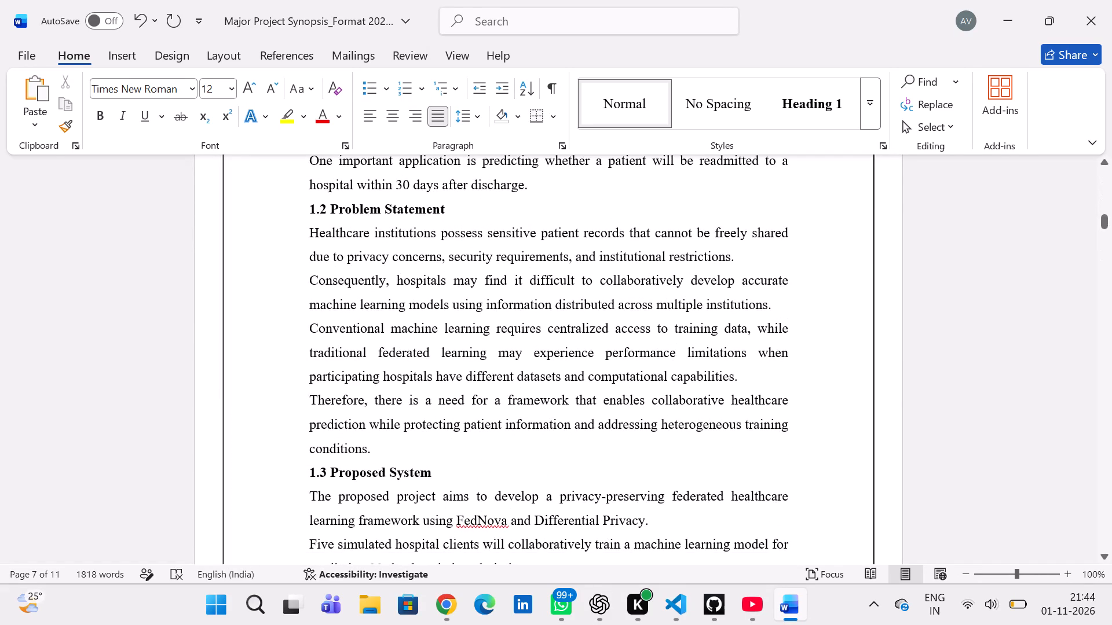
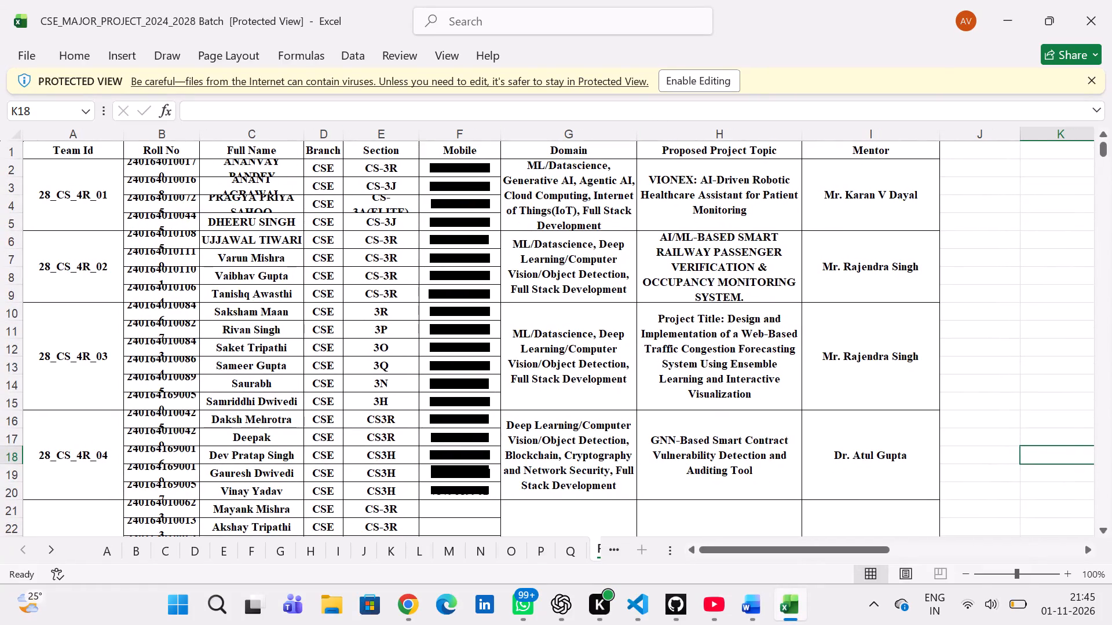
In the CSE_MAJOR_PROJECT_2024_2028 Batch workbook, open sheet K and look through its team, project topic and mentor entries.
left_click(394, 552)
scroll(593, 346, "down", 1)
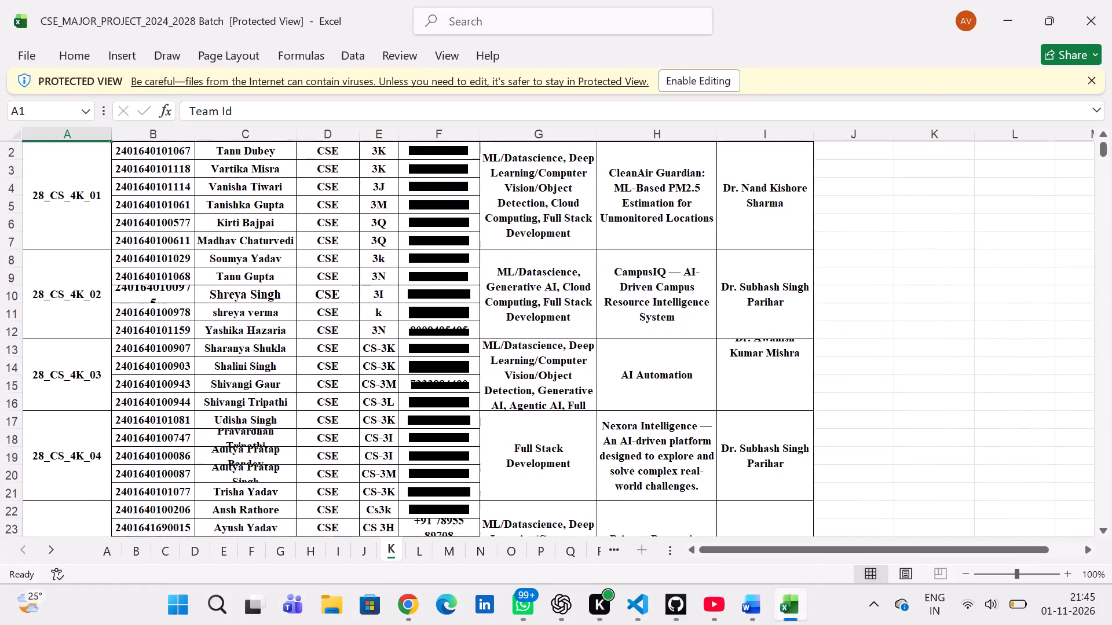
Look through sheet K of the major project workbook for the team working on Privacy-Preserving Federated Learning for Healthcare.
scroll(593, 346, "down", 2)
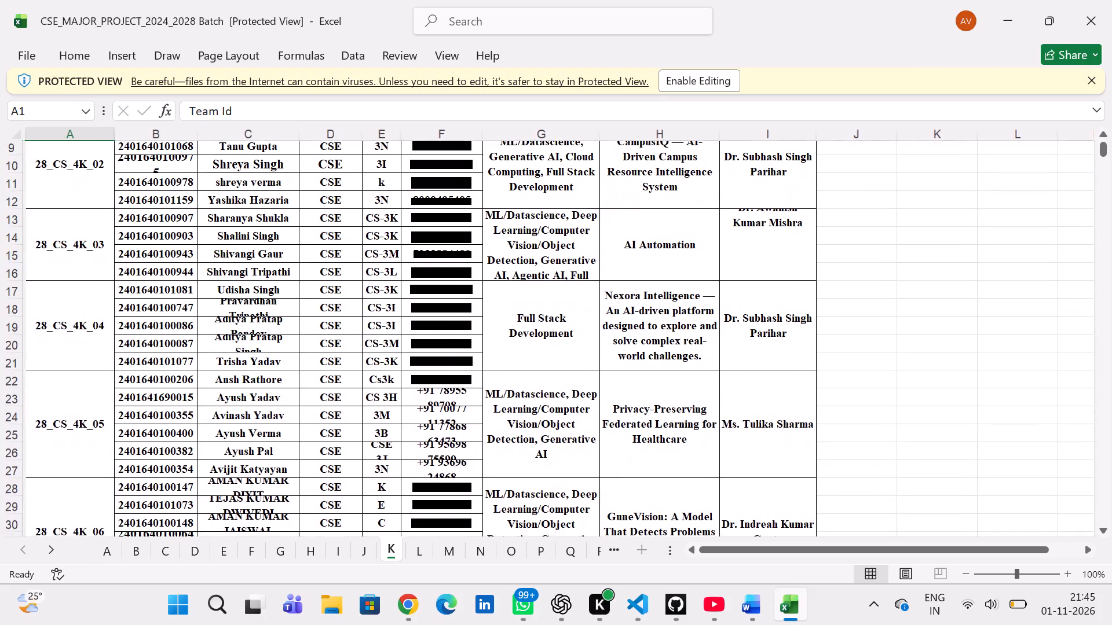
scroll(593, 346, "down", 2)
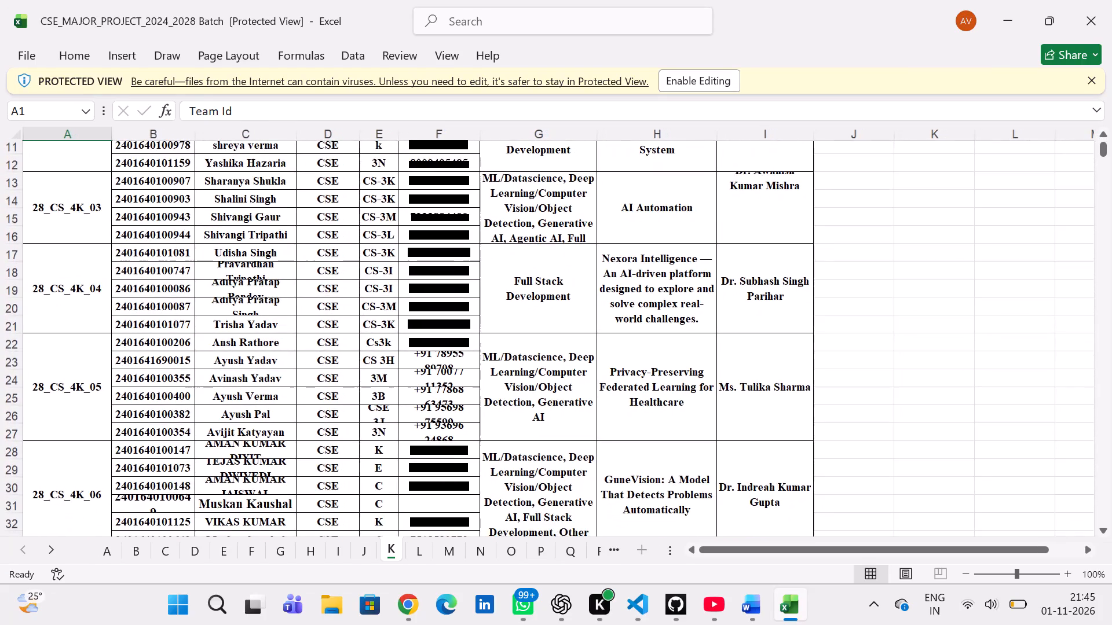
scroll(593, 346, "down", 2)
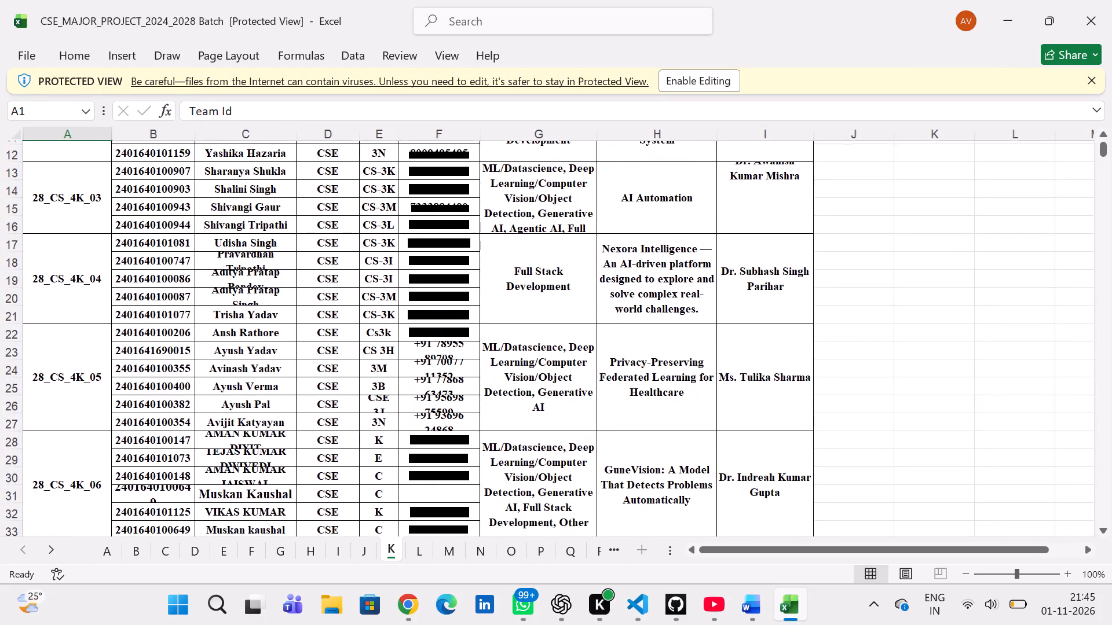
scroll(593, 346, "down", 3)
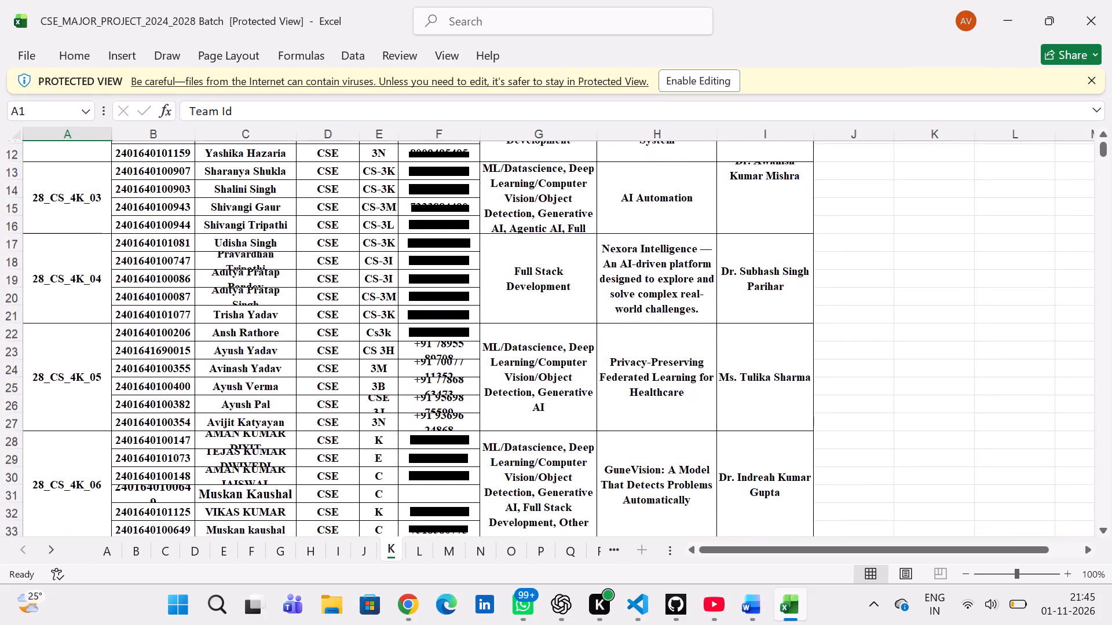
scroll(593, 346, "down", 1)
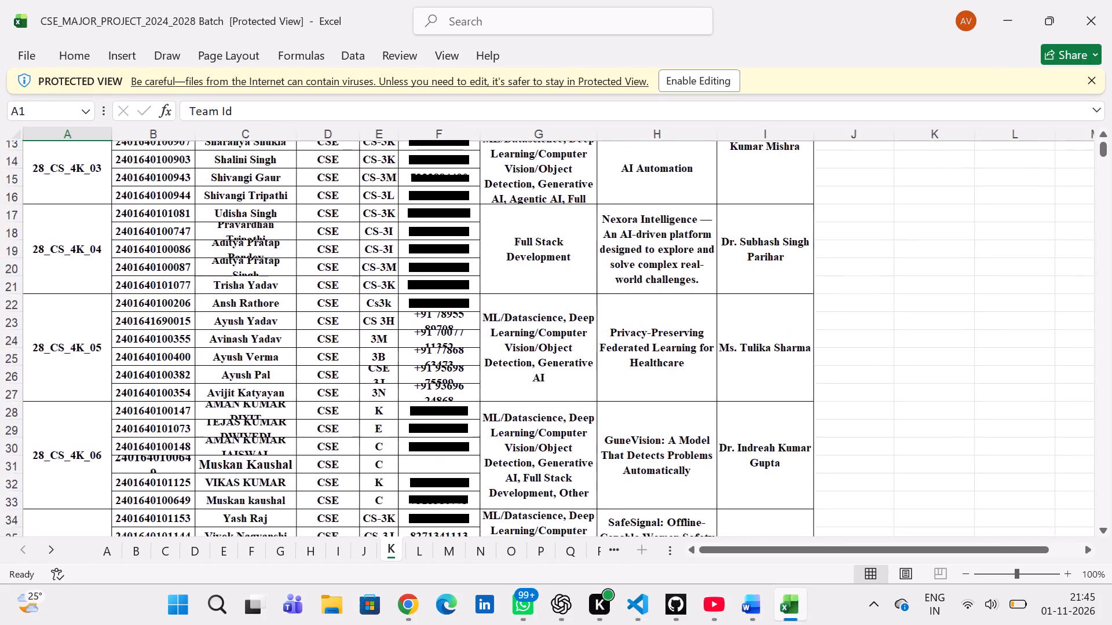
scroll(593, 346, "down", 1)
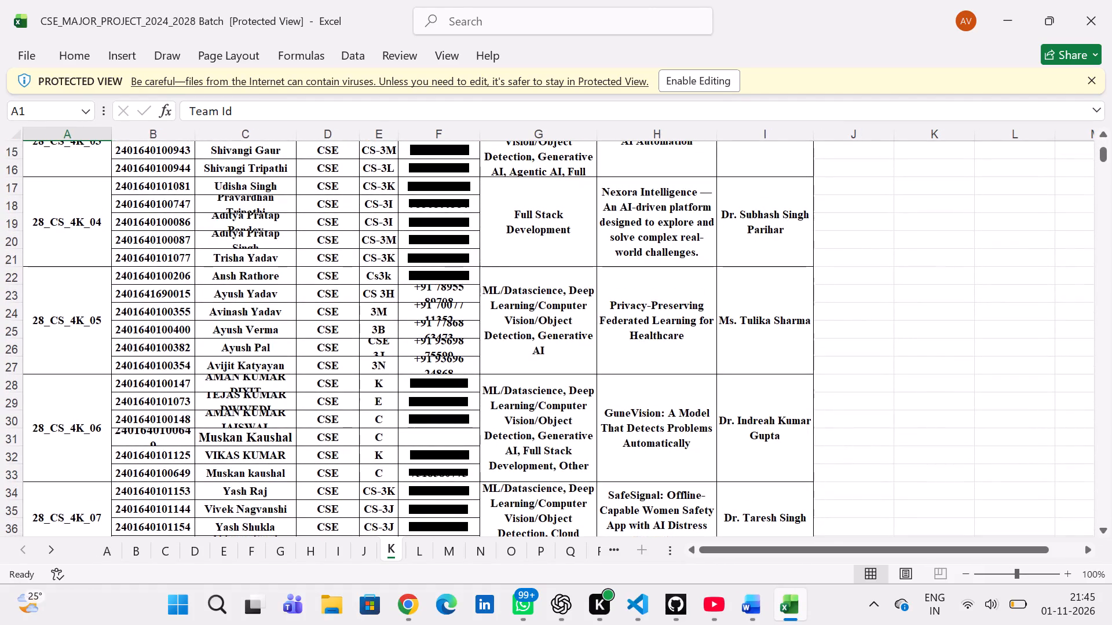
Enable editing in the workbook, copy the project title "Privacy-Preserving Federated Learning for Healthcare" from its cell, and switch to Word.
left_click(689, 332)
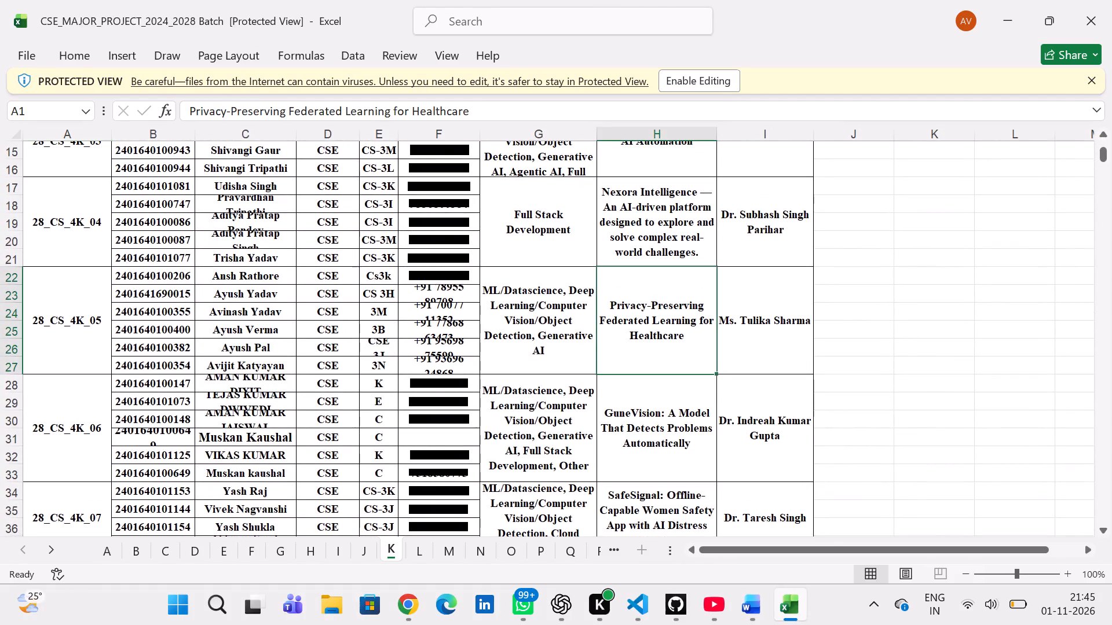
left_click_drag(611, 303, 666, 335)
left_click(690, 83)
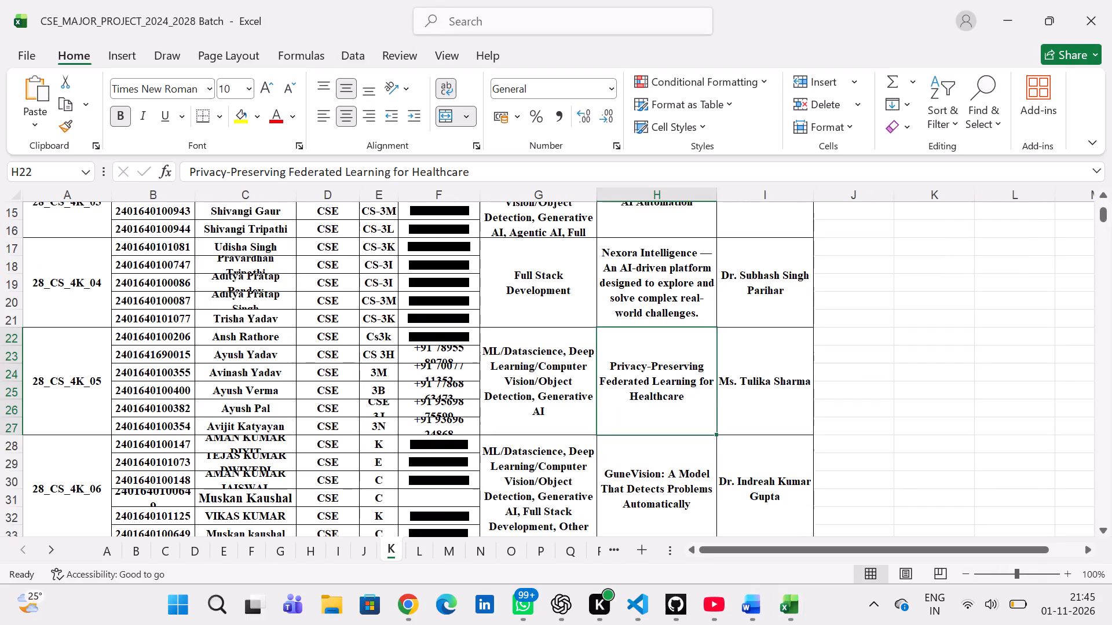
left_click(674, 407)
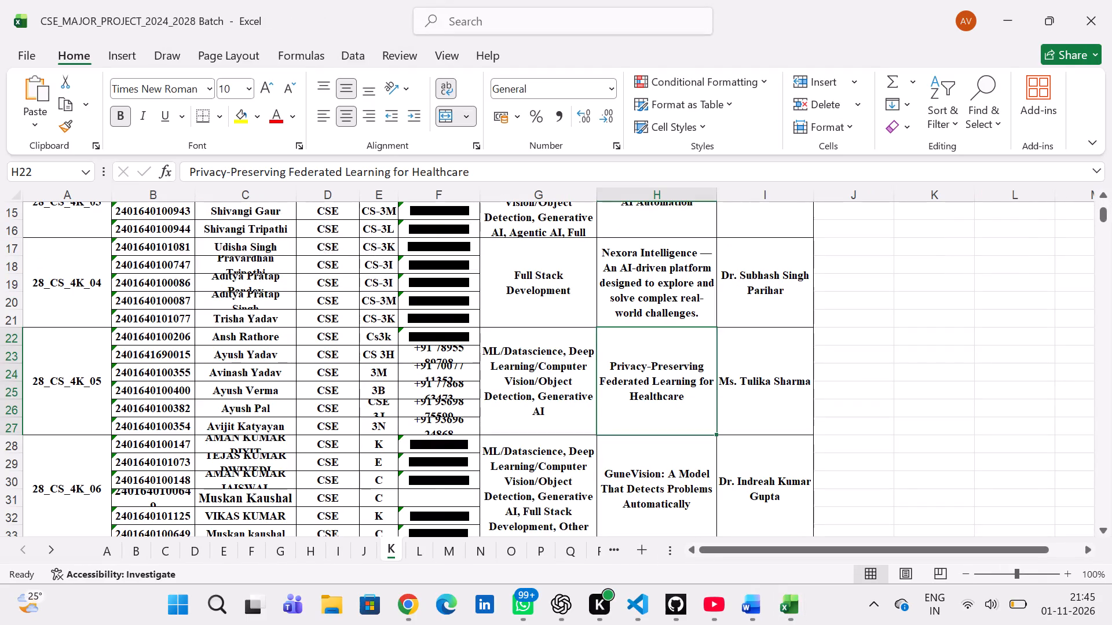
double_click(685, 397)
left_click_drag(685, 397, 628, 410)
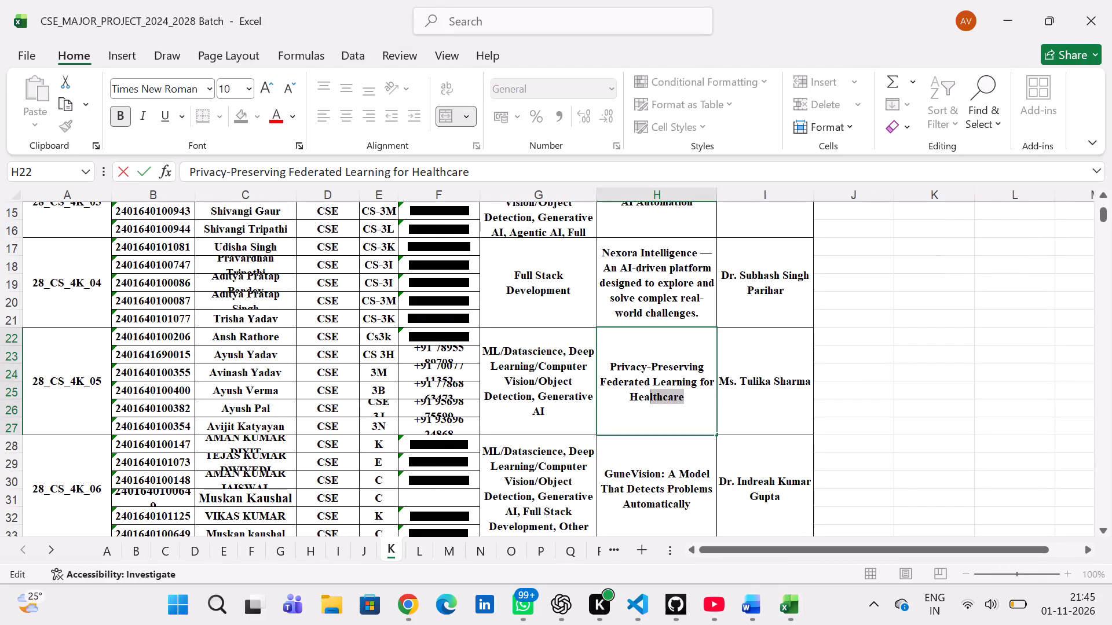
left_click_drag(628, 410, 606, 372)
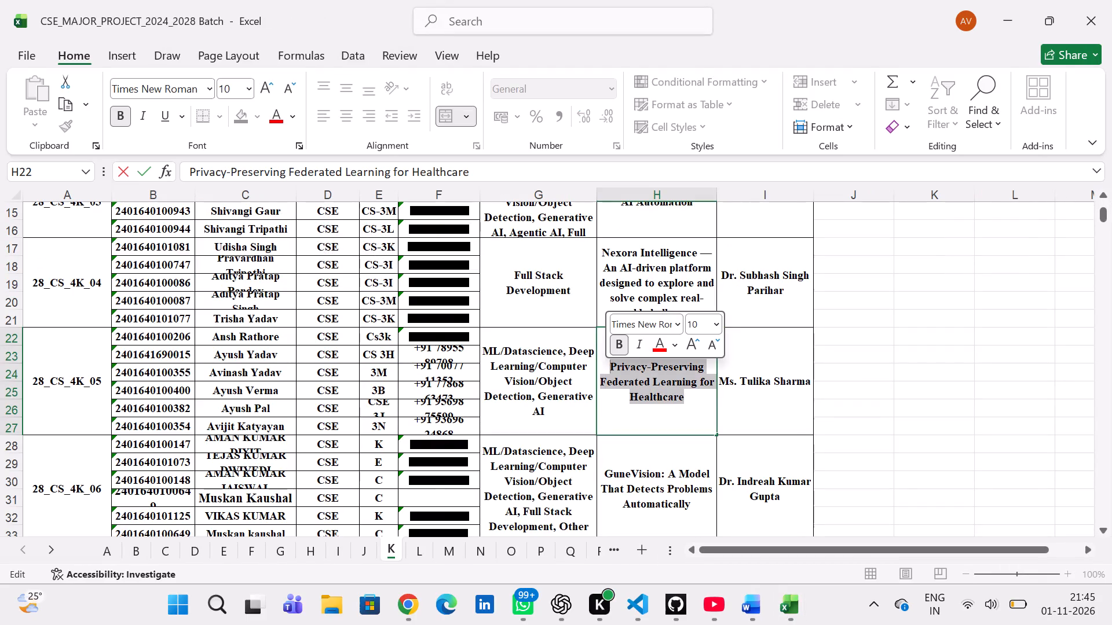
key("ctrl+c")
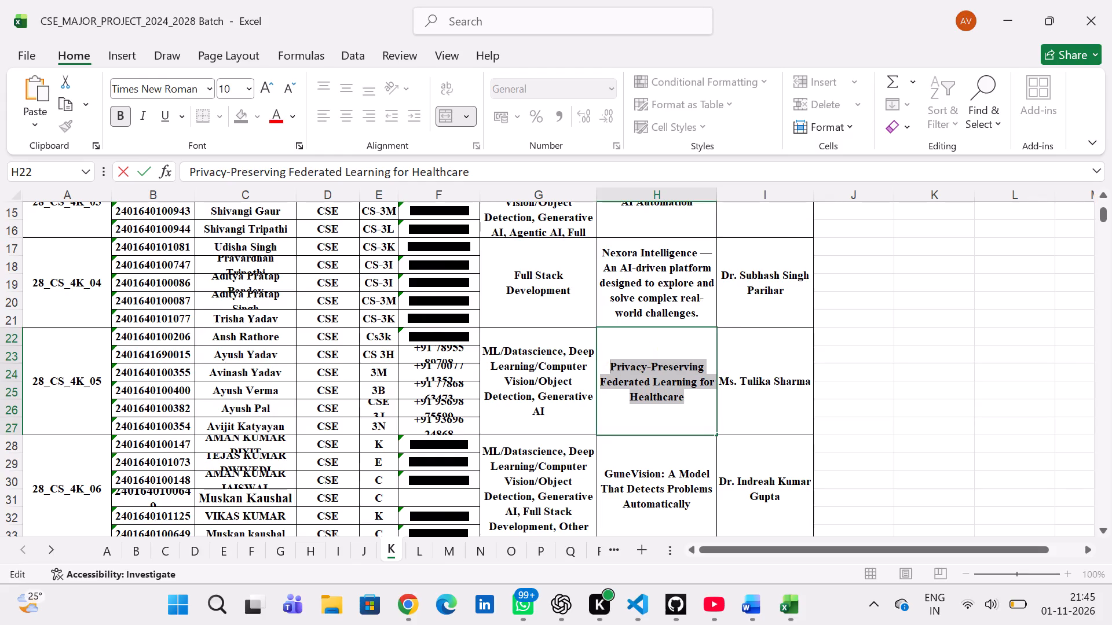
left_click(898, 409)
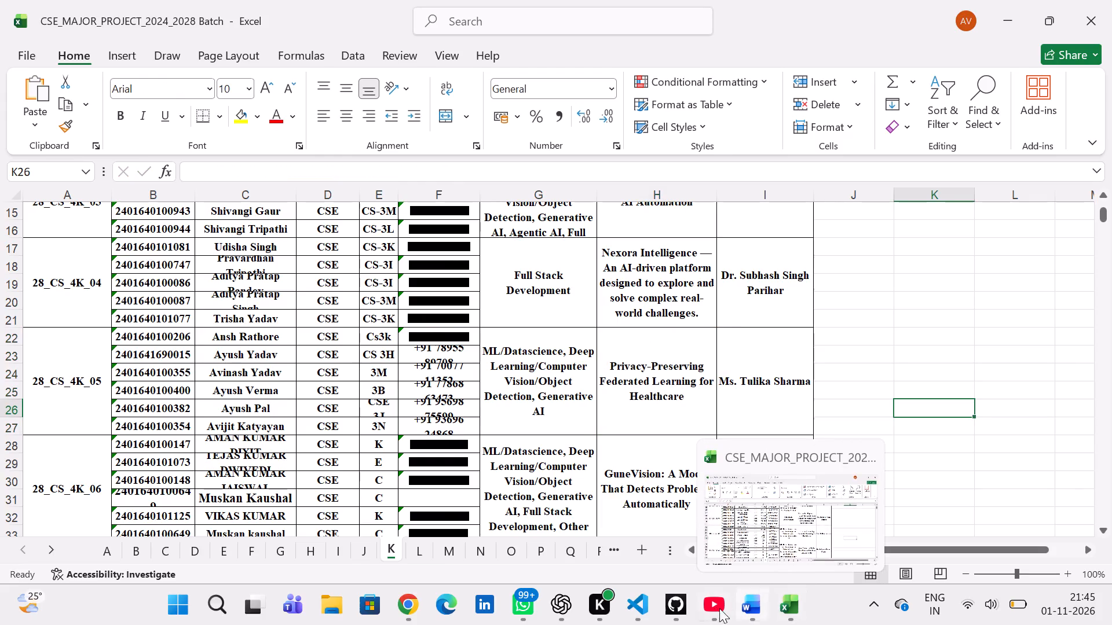
left_click(746, 614)
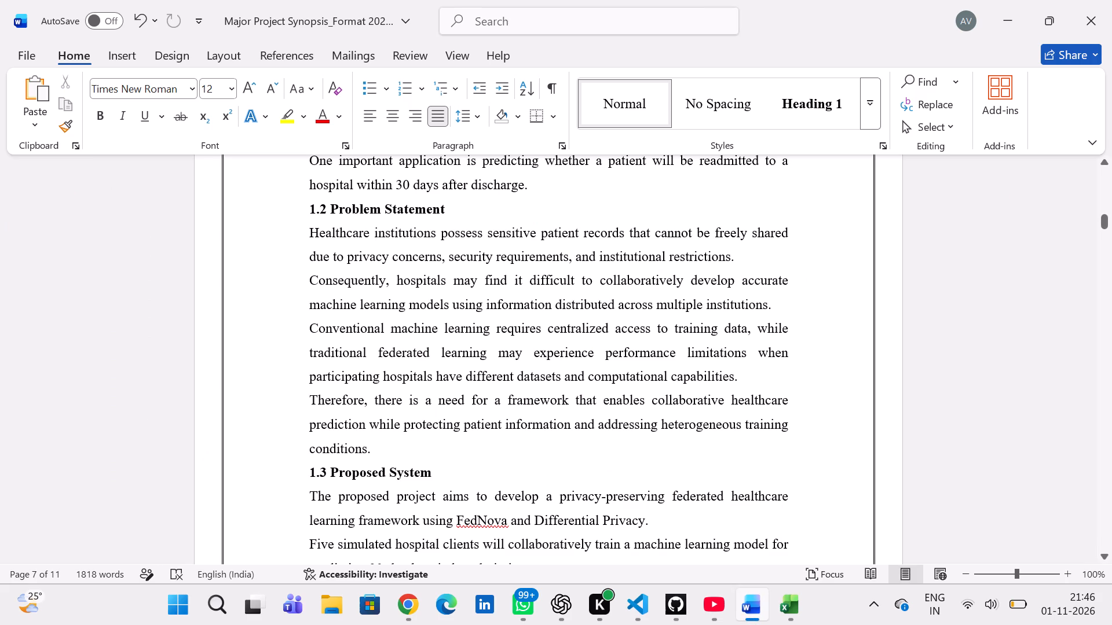
Replace the "TITLE OF THE PROJECT" placeholder on the cover page with the copied title, keeping the surrounding quotation marks.
scroll(728, 457, "up", 17)
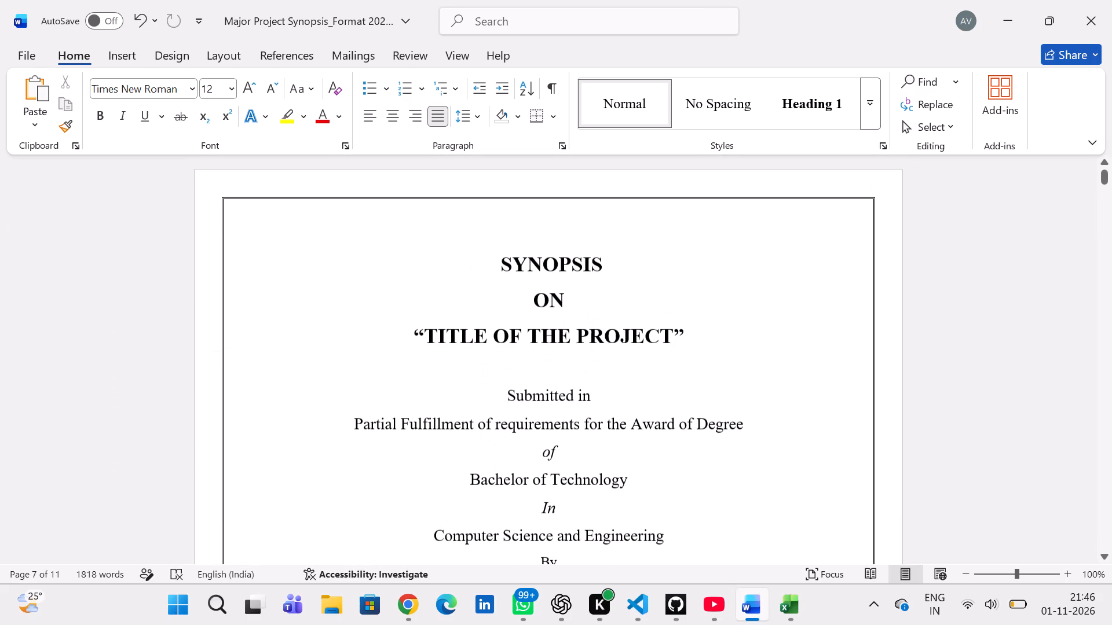
left_click_drag(672, 335, 433, 333)
key("ctrl+v")
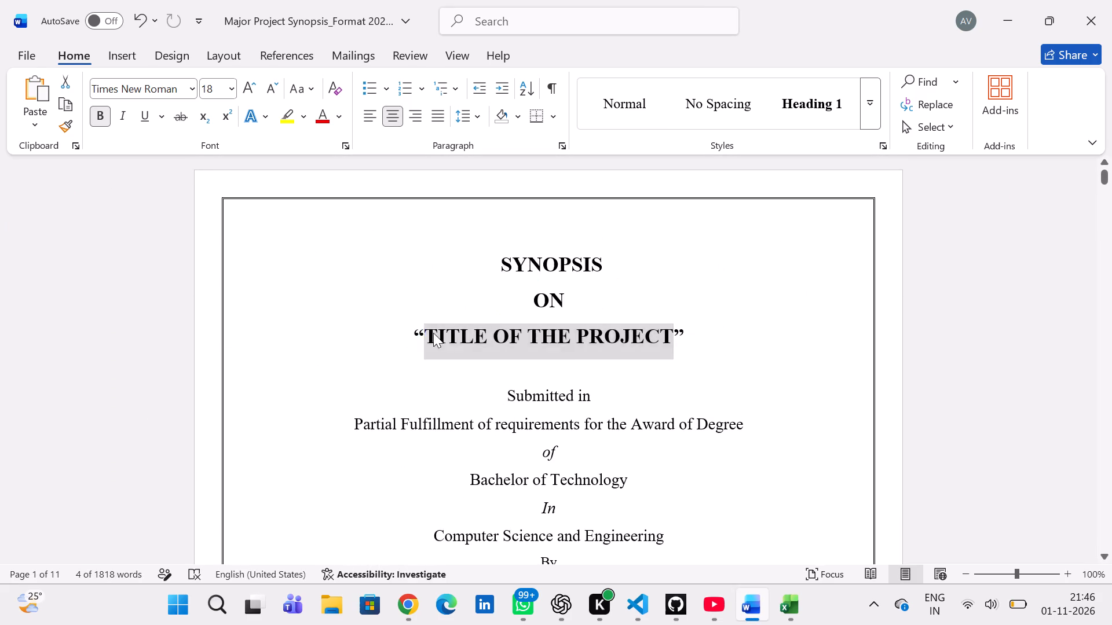
Replace the "Supervisor Name" placeholder on the cover page with the supervisor's name from the project list, preceded by "Ms.".
scroll(675, 400, "down", 1)
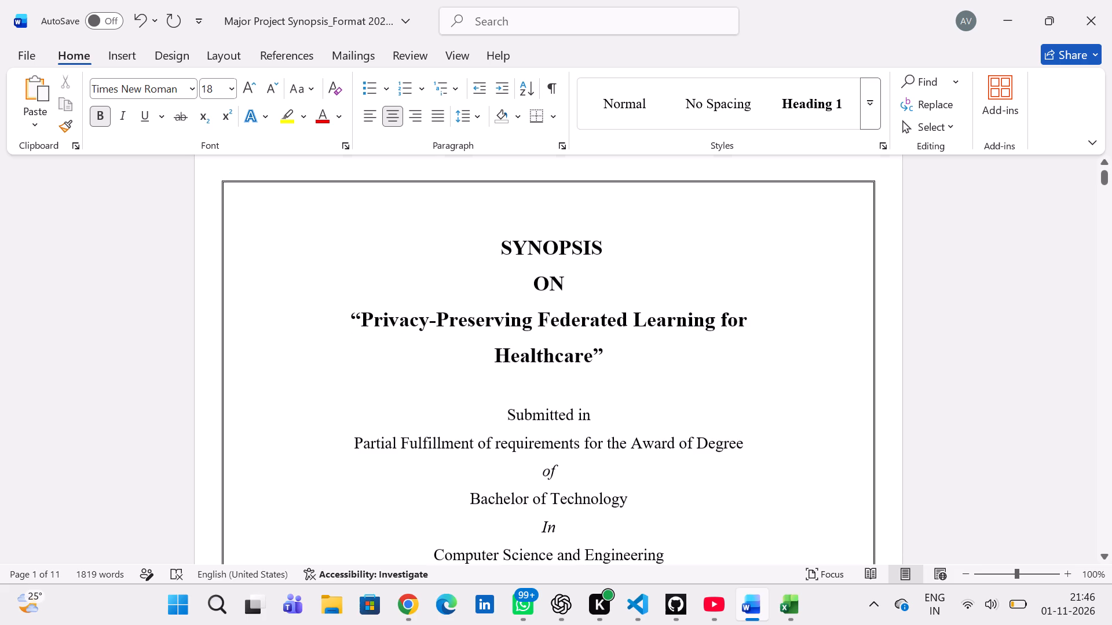
scroll(675, 400, "down", 2)
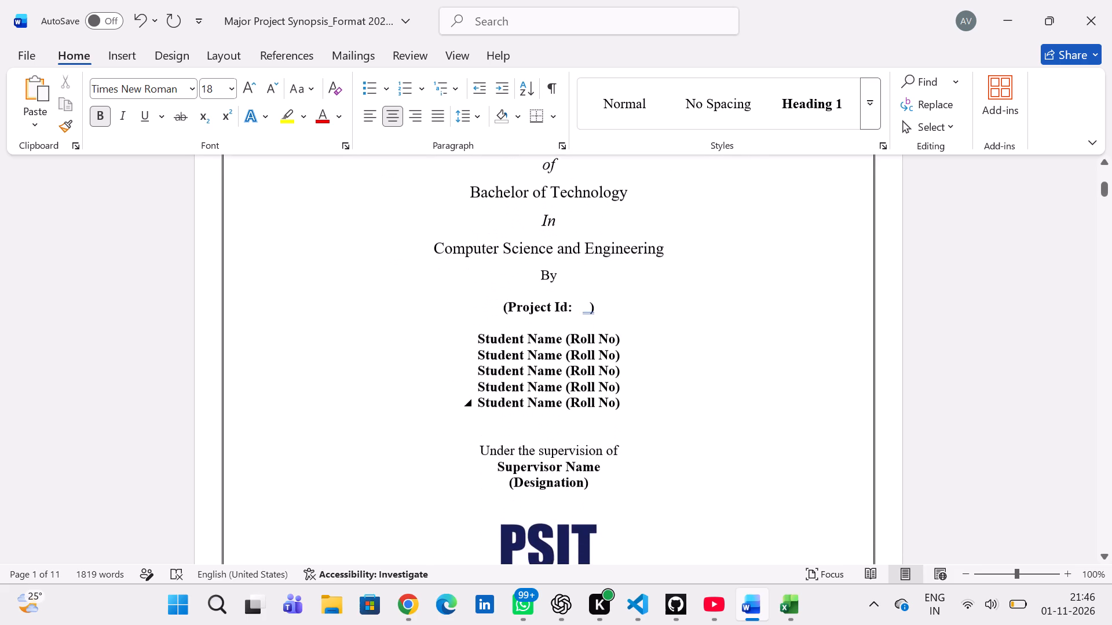
left_click_drag(602, 457, 495, 466)
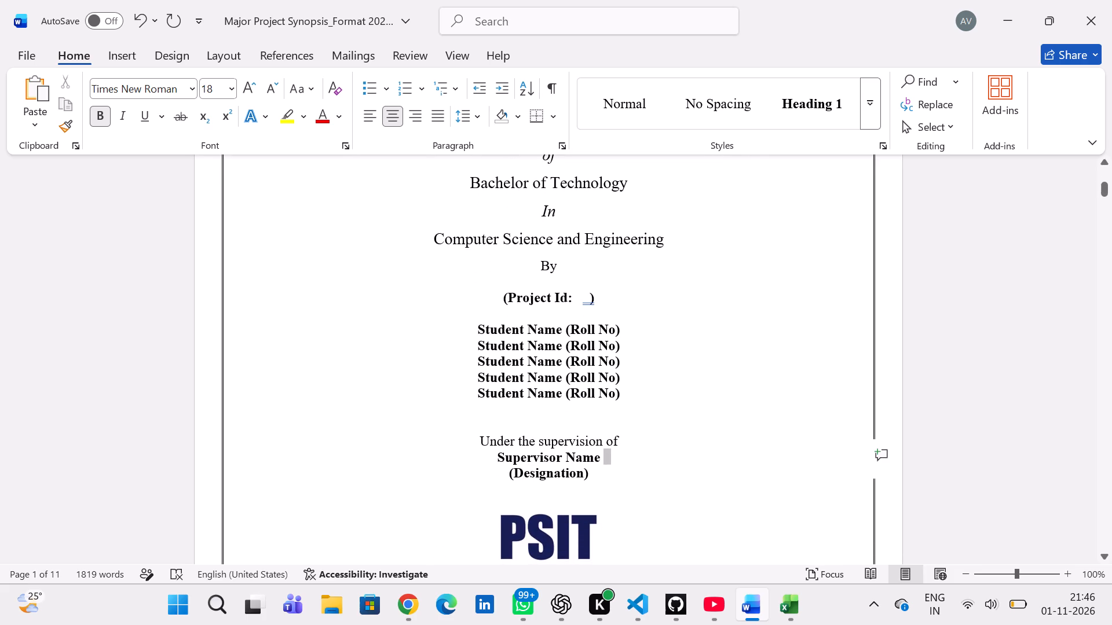
left_click_drag(495, 466, 495, 458)
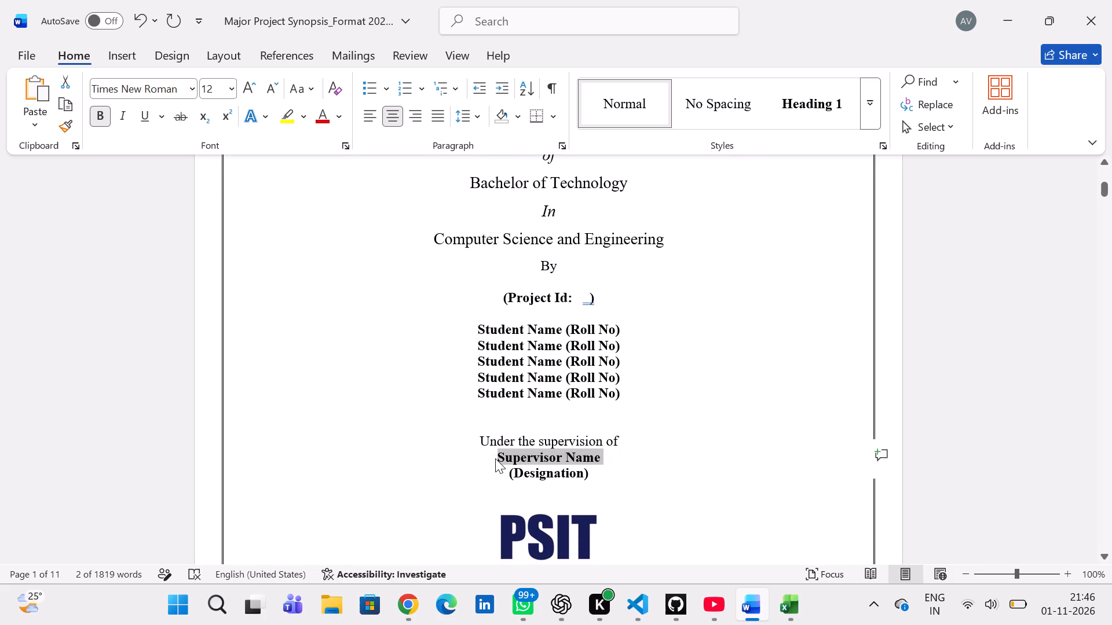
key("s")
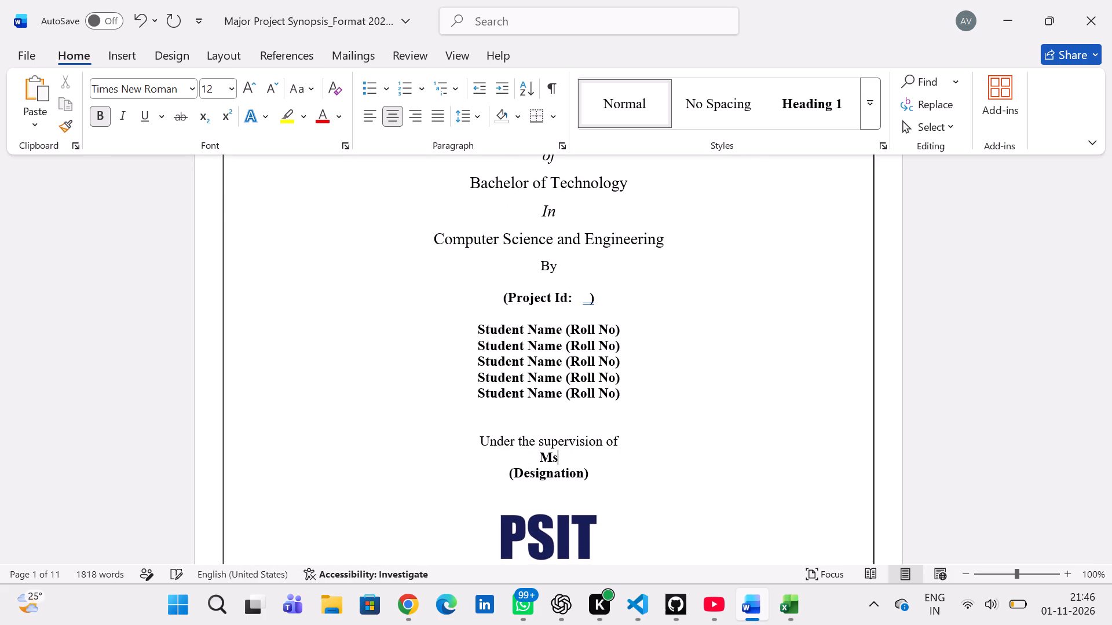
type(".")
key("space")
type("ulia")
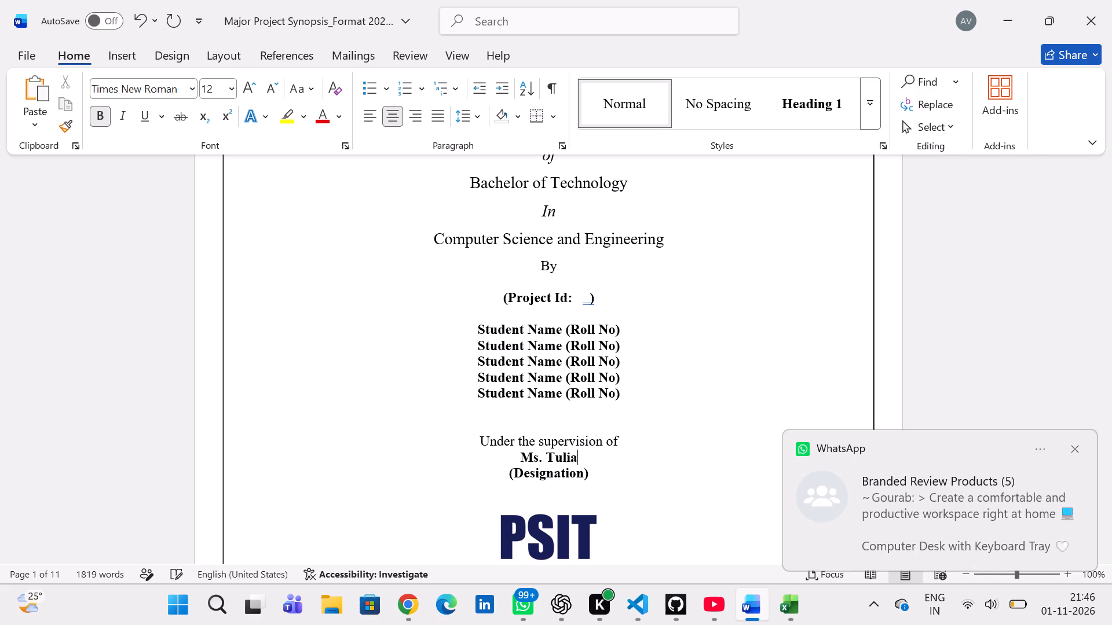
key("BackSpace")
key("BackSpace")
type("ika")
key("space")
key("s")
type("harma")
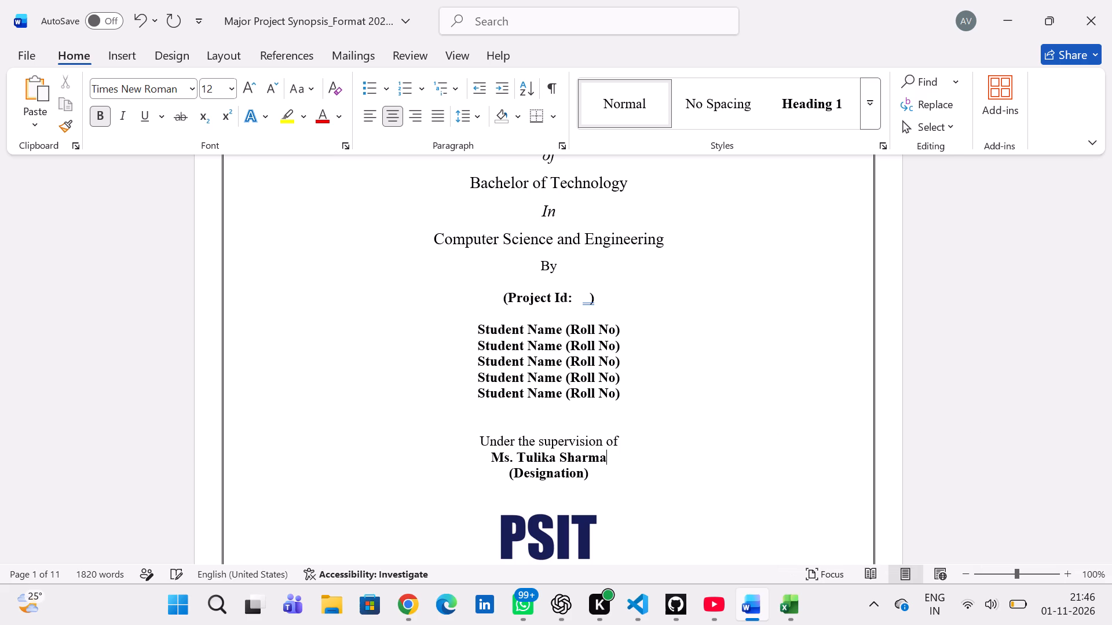
Replace the "Designation" placeholder inside the parentheses under the supervisor's name with "Assistant Professor".
left_click_drag(582, 472, 522, 469)
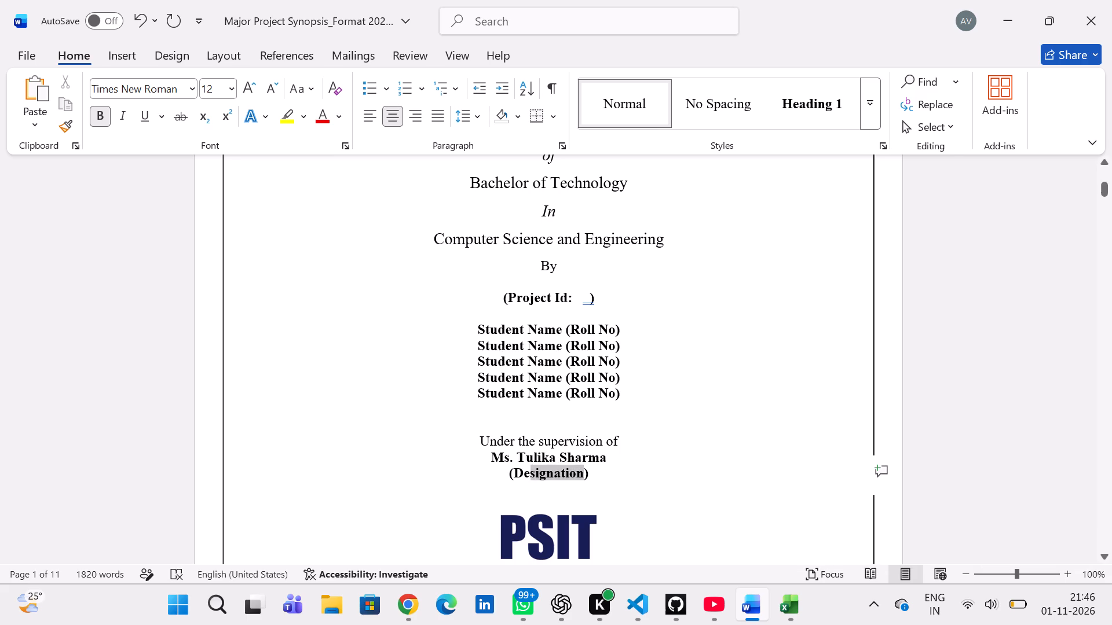
left_click_drag(522, 469, 515, 472)
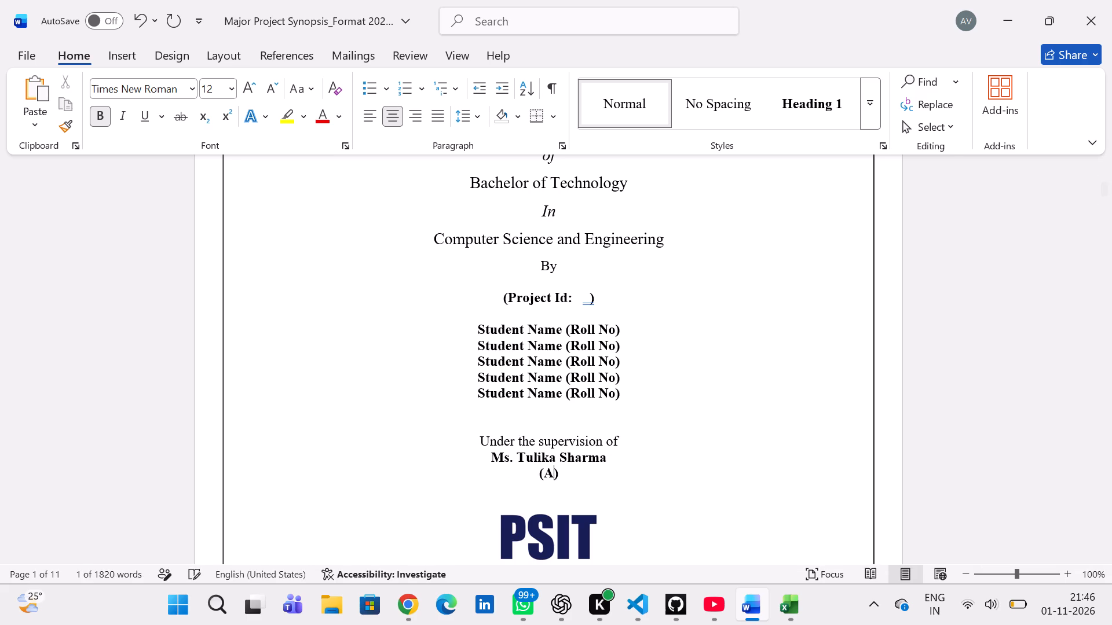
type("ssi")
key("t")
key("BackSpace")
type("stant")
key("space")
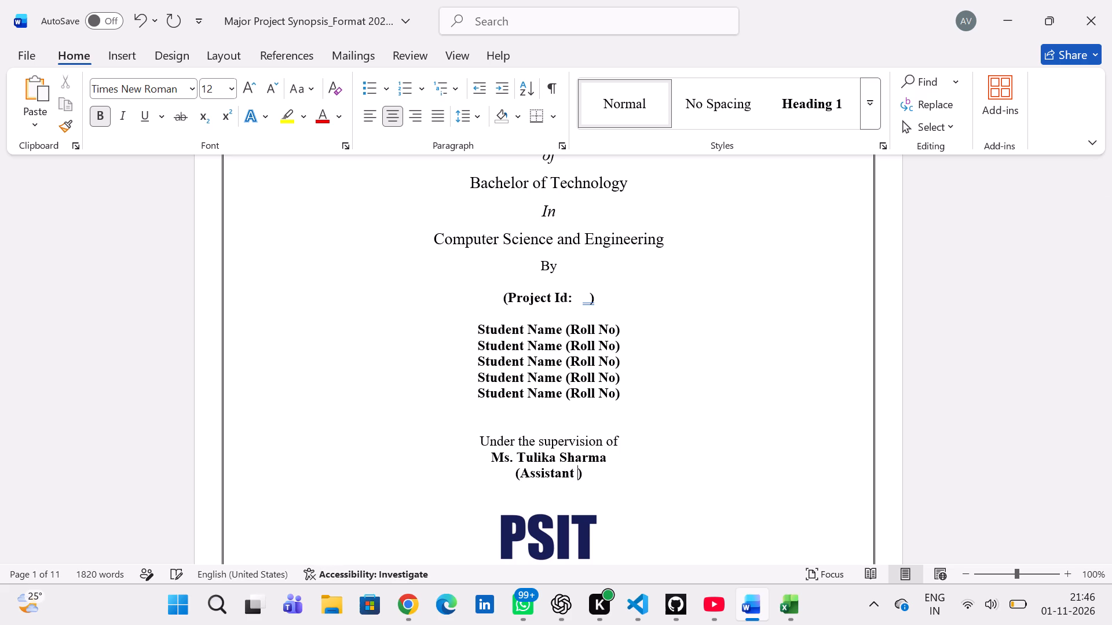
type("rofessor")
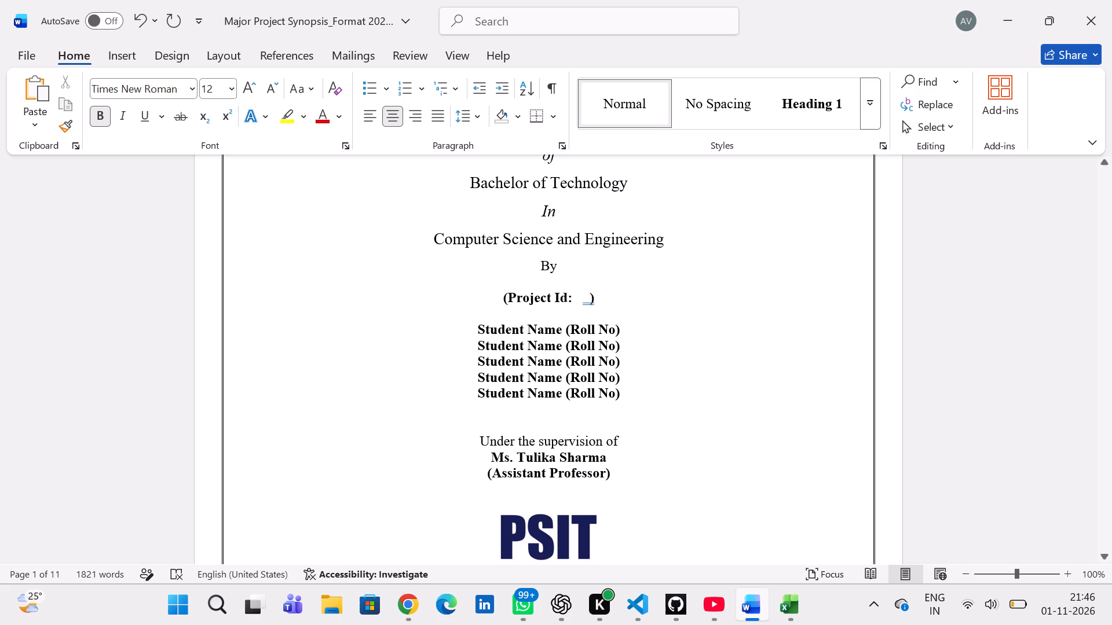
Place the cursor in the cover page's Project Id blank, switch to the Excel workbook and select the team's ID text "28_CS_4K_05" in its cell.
left_click(586, 302)
left_click(795, 606)
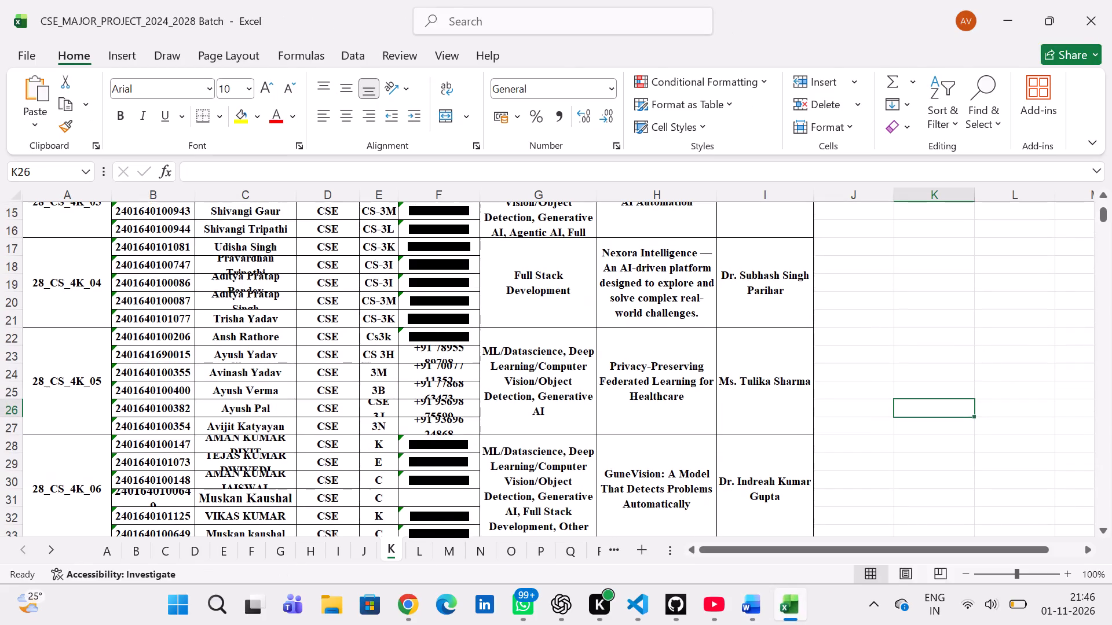
double_click(96, 383)
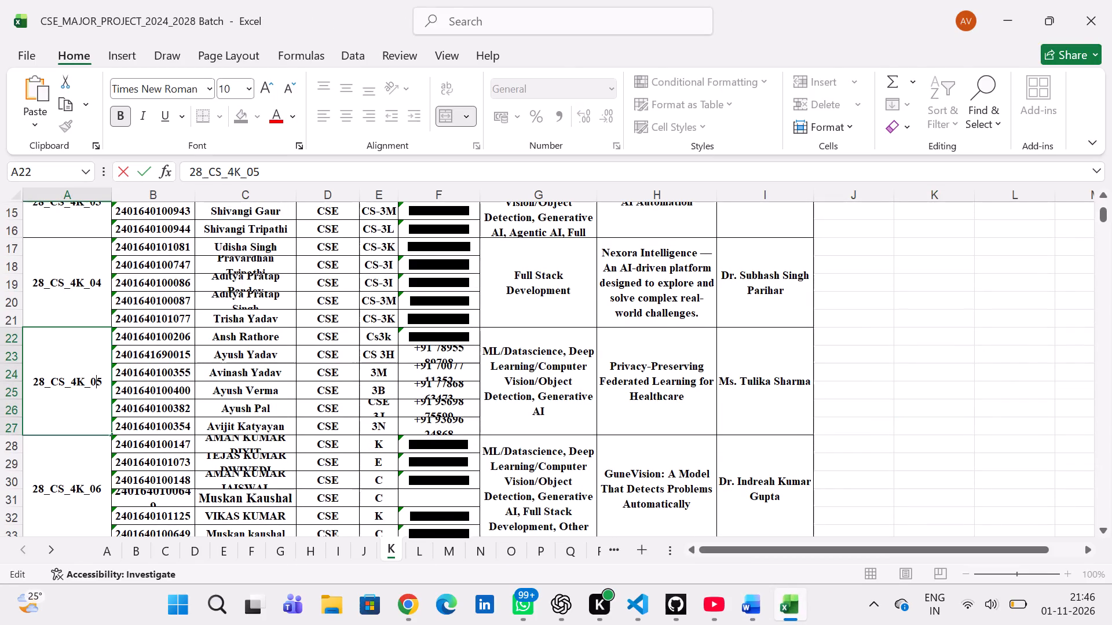
left_click_drag(103, 383, 27, 378)
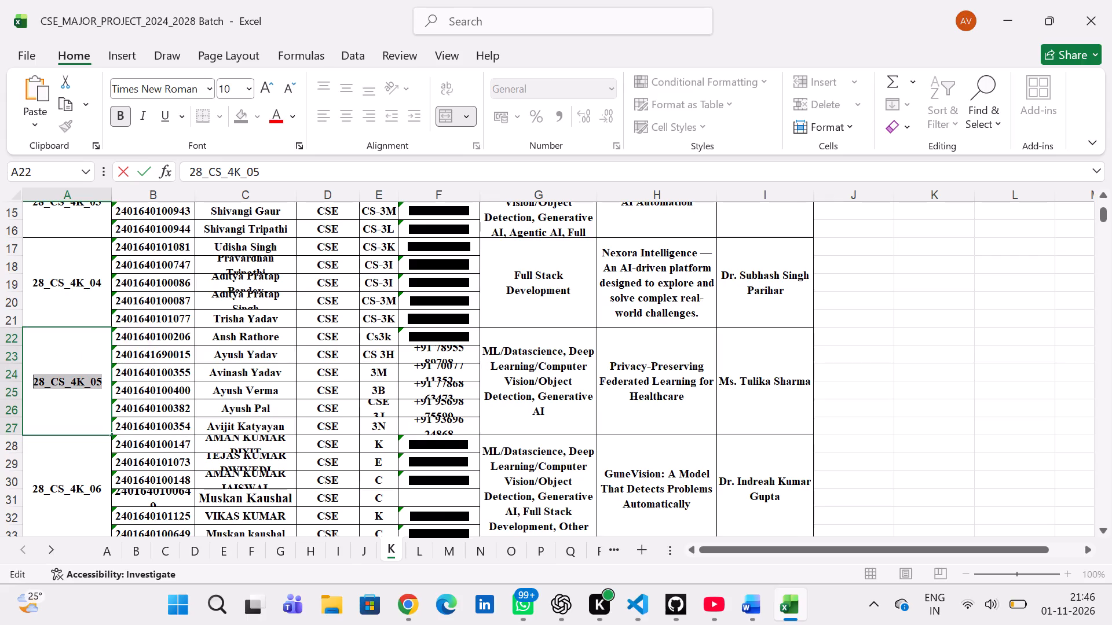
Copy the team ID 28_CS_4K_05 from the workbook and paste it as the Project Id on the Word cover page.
key("ctrl+c")
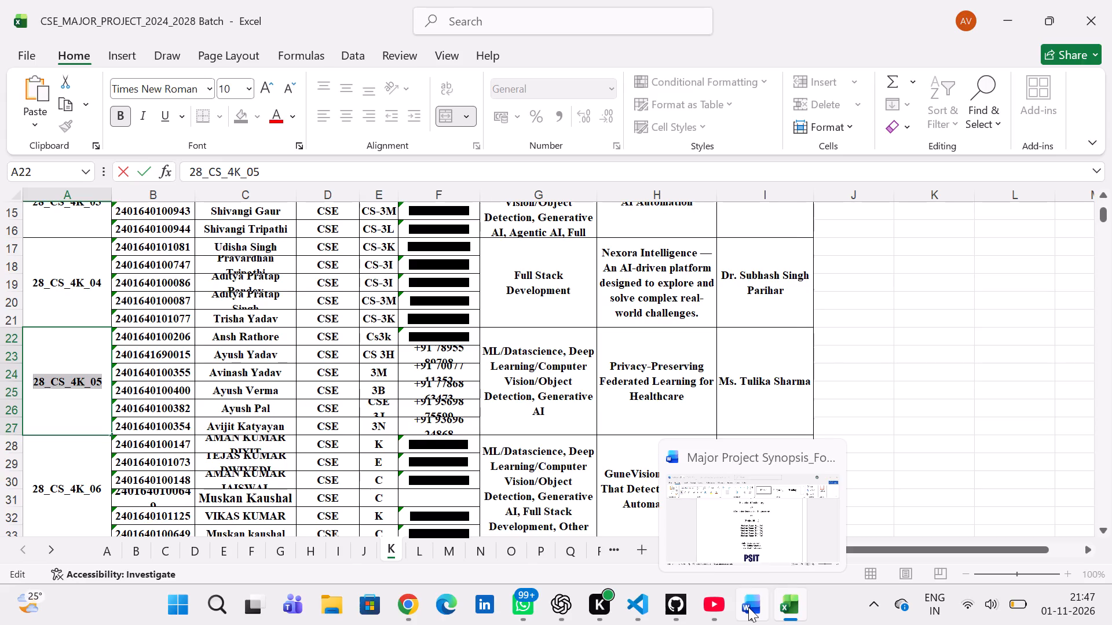
left_click(748, 607)
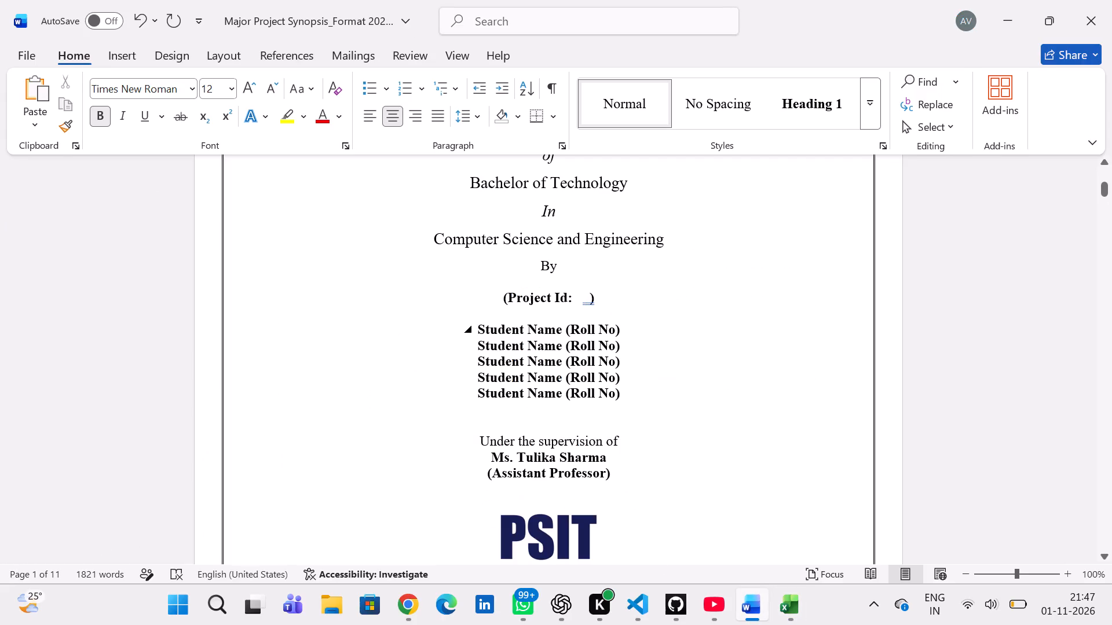
key("ctrl+v")
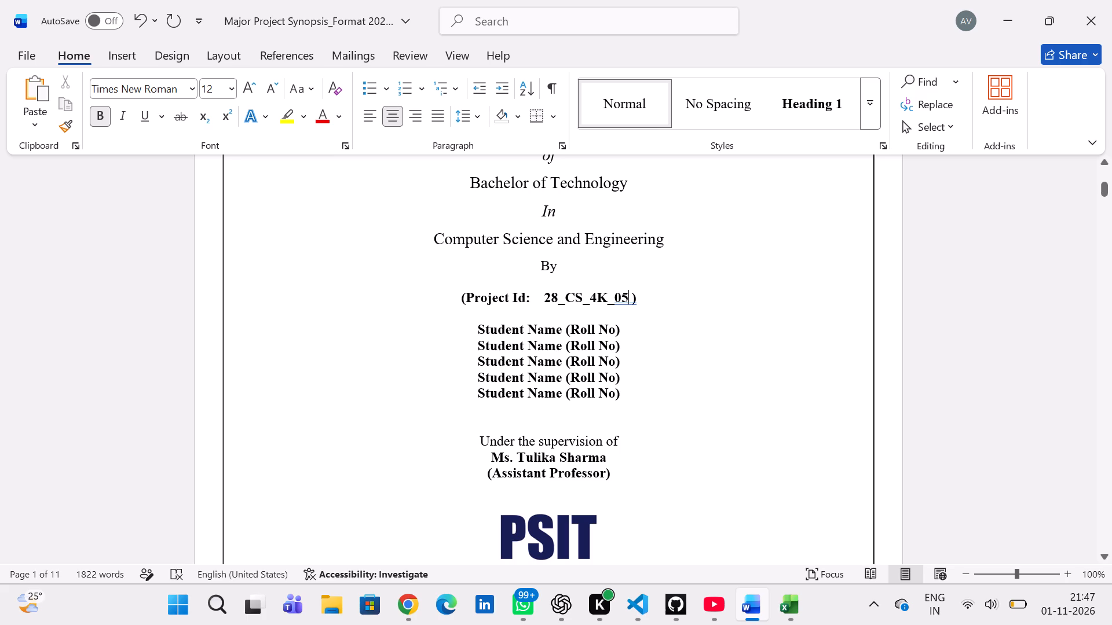
Replace the first student placeholder on the cover page with the name and roll number of the member in workbook row 22.
left_click_drag(562, 330, 485, 327)
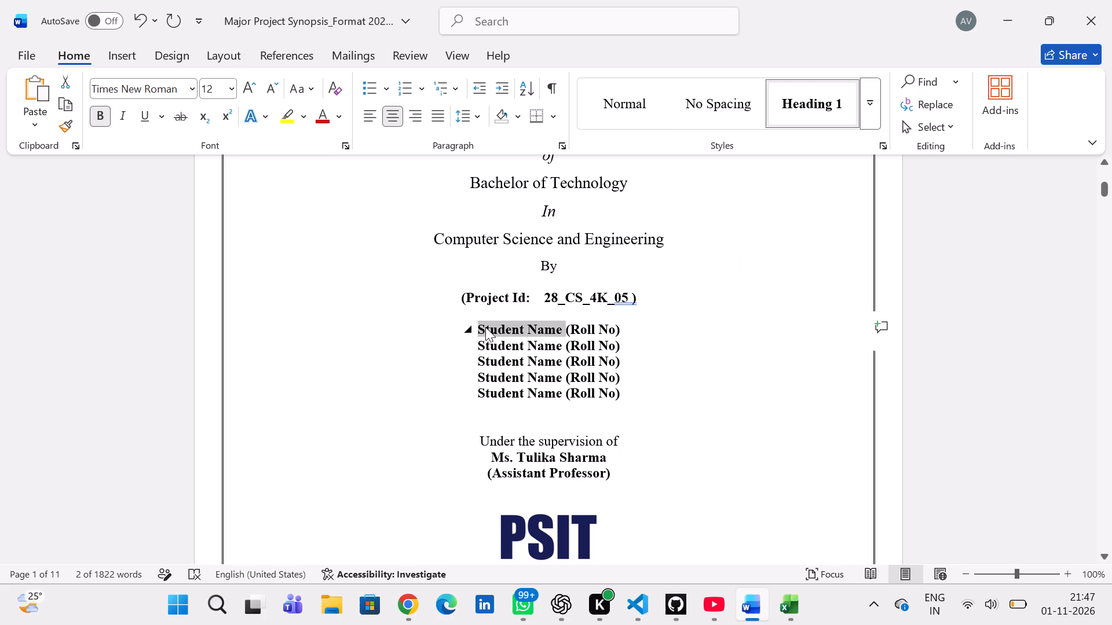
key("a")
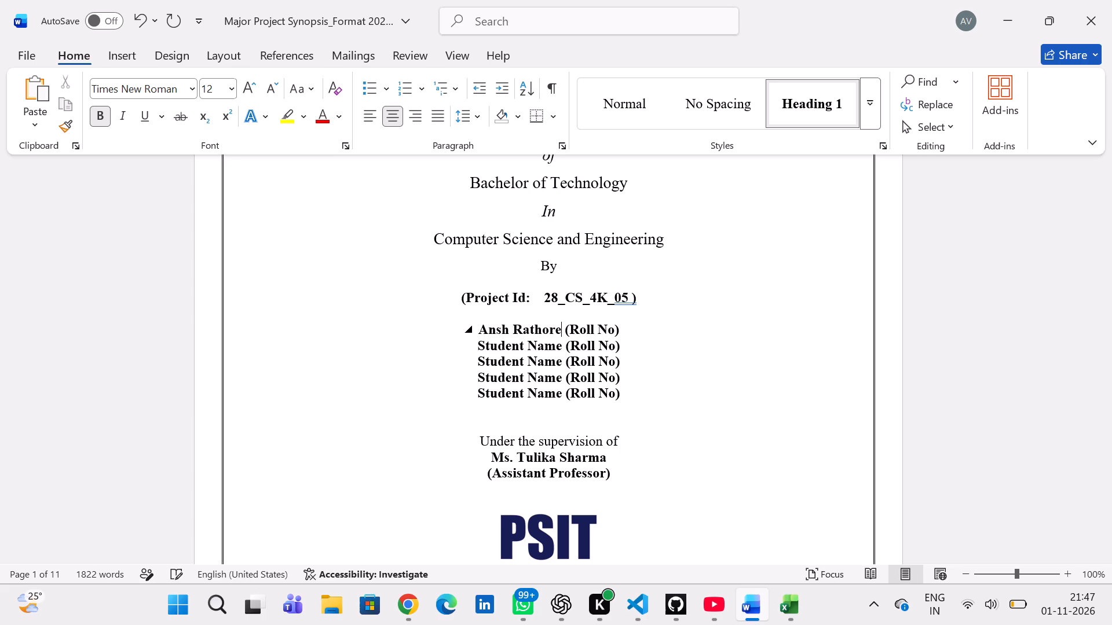
left_click_drag(613, 331, 571, 332)
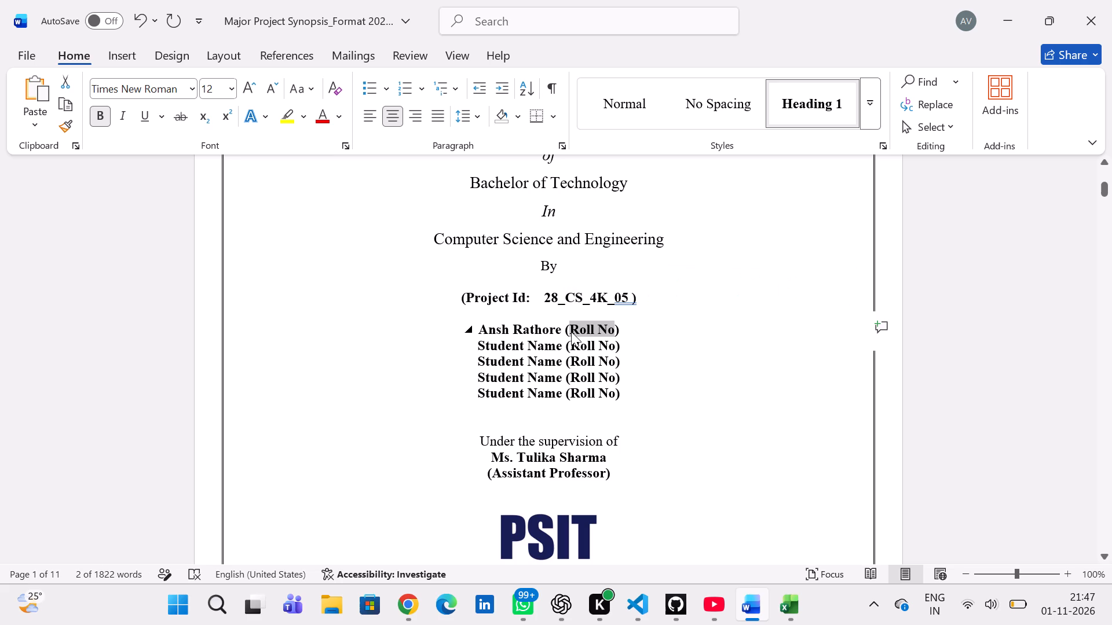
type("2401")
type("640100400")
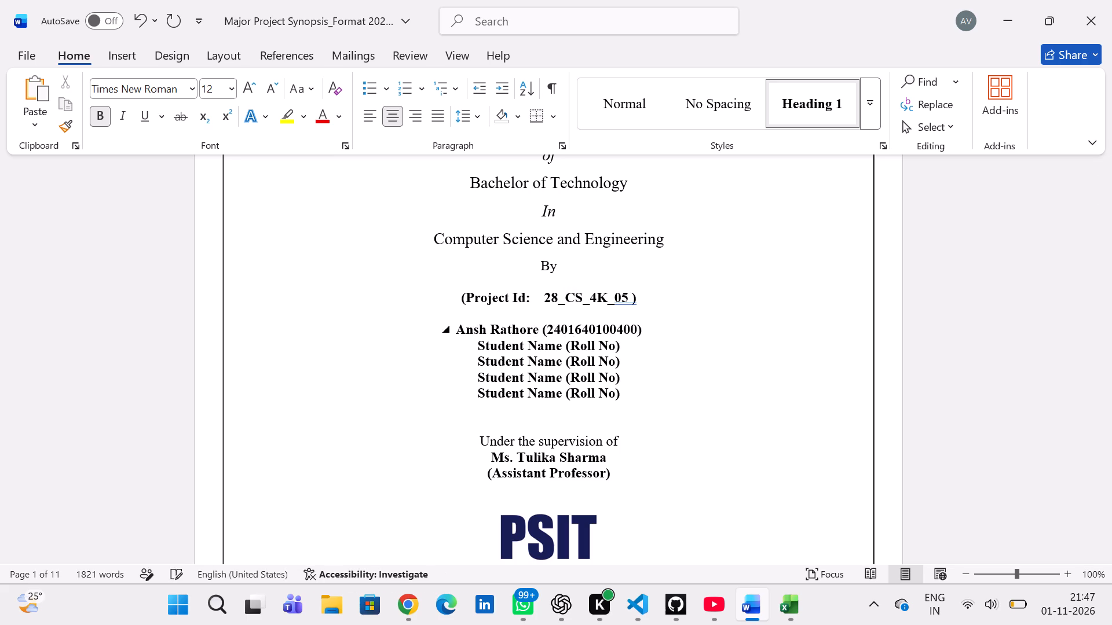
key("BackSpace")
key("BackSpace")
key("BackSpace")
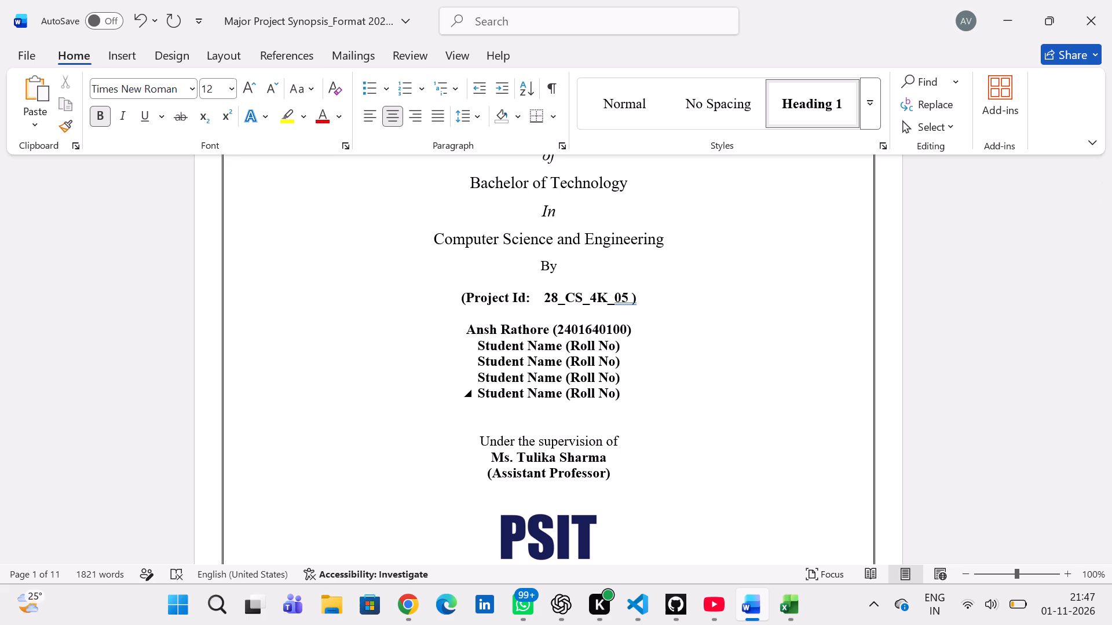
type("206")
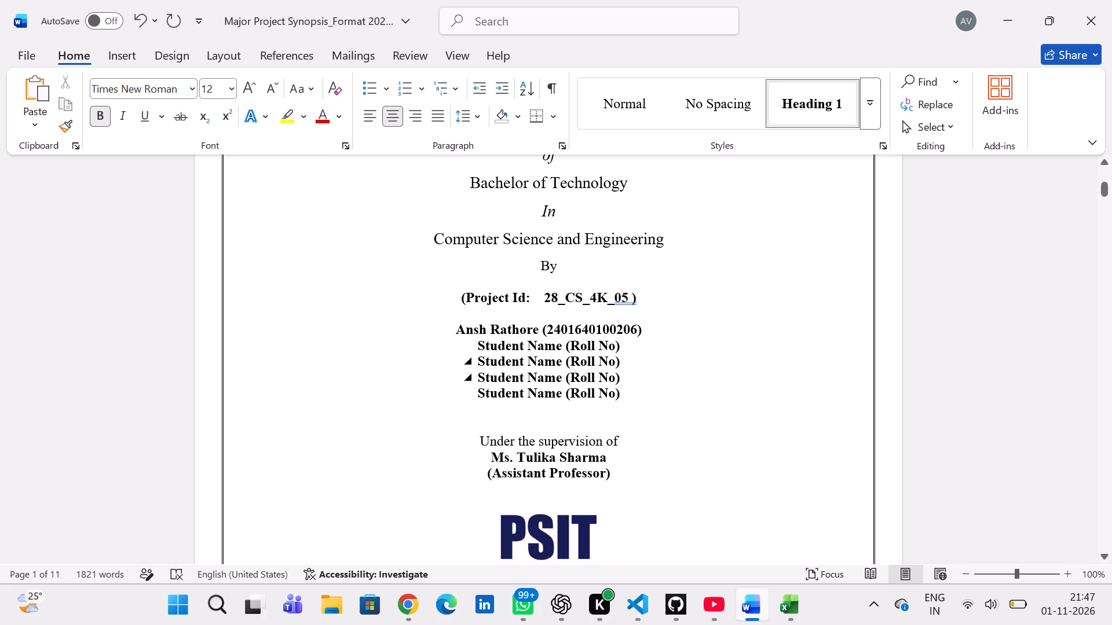
Replace the second student placeholder on the cover page with the name and roll number of the member in workbook row 25.
left_click(561, 348)
left_click_drag(561, 348, 479, 348)
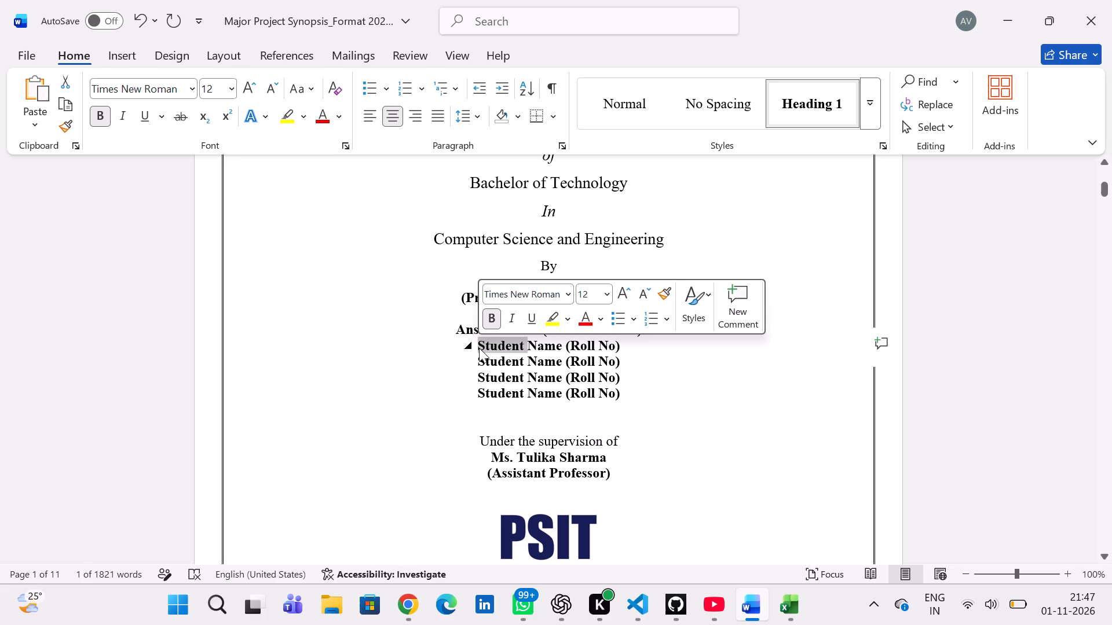
key("BackSpace")
key("Right")
key("Right")
key("Right")
key("Right")
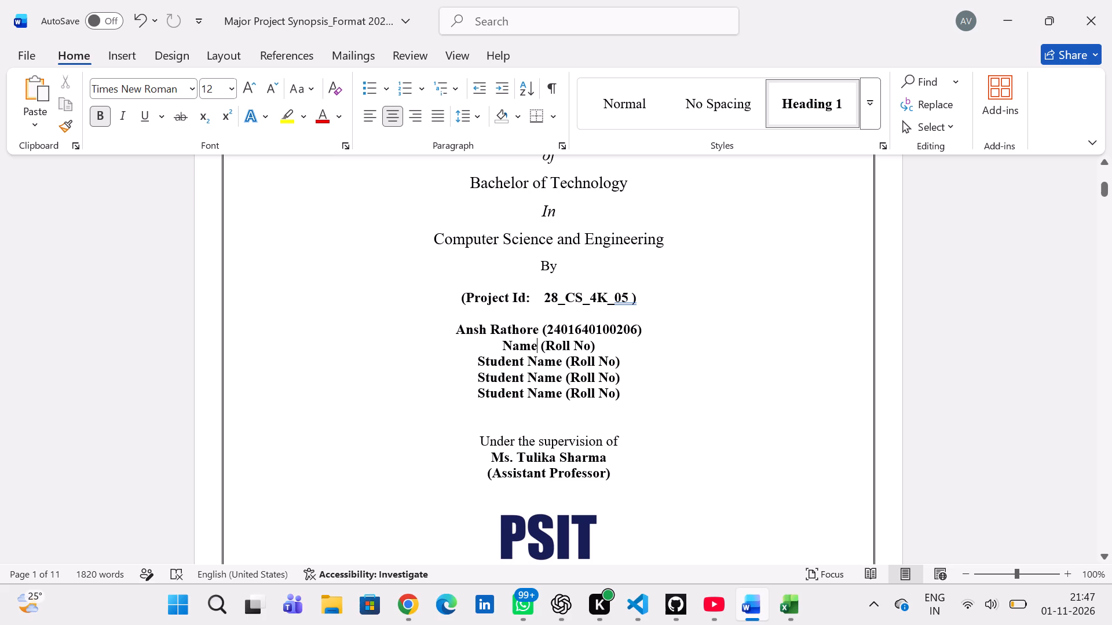
key("BackSpace")
key("BackSpace")
key("BackSpace")
key("BackSpace")
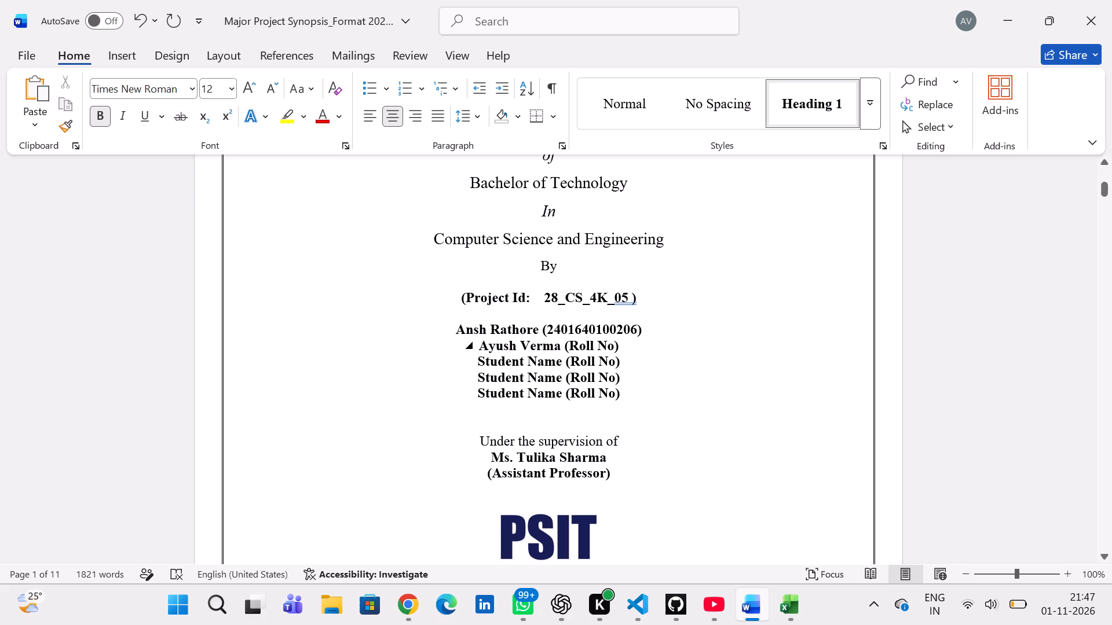
left_click_drag(612, 348, 579, 345)
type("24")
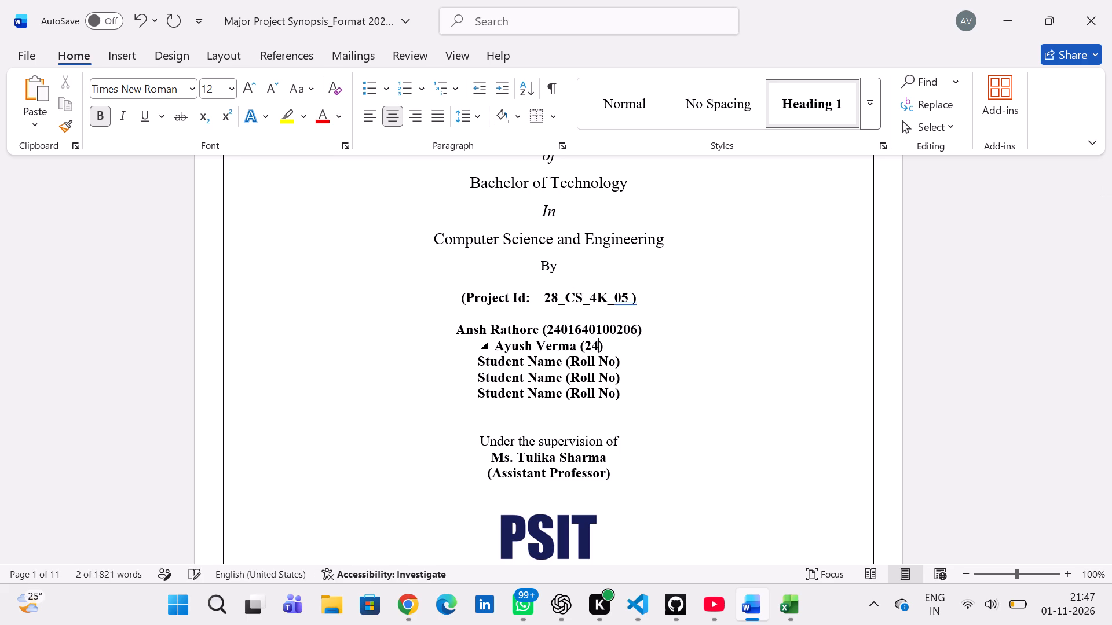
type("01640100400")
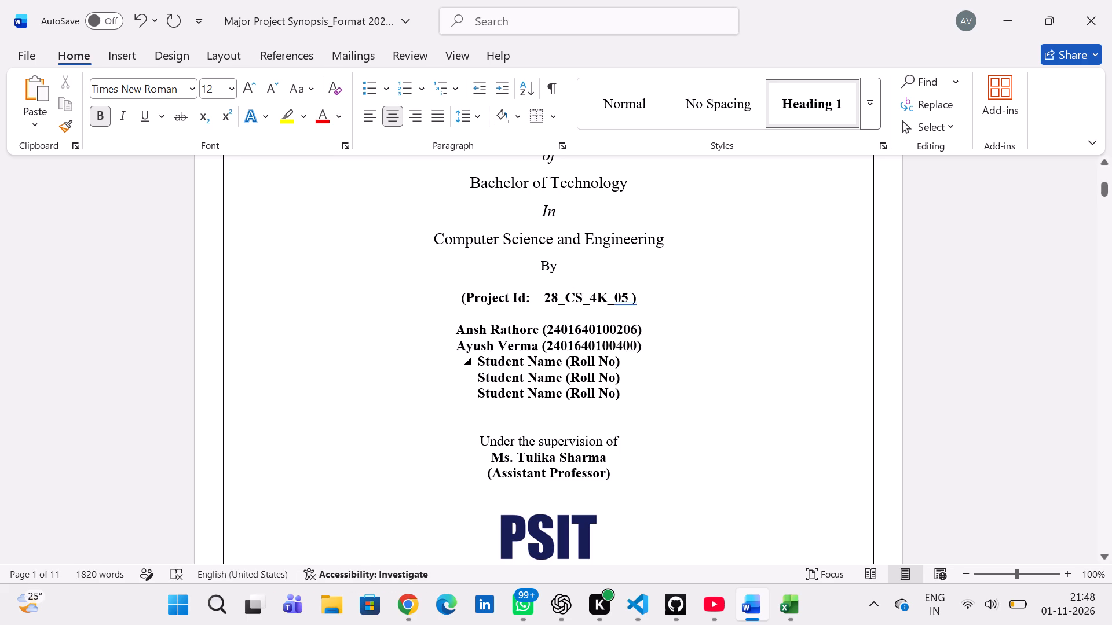
Replace the name in the third student placeholder on the cover page with the third team member's name.
left_click_drag(562, 363, 482, 363)
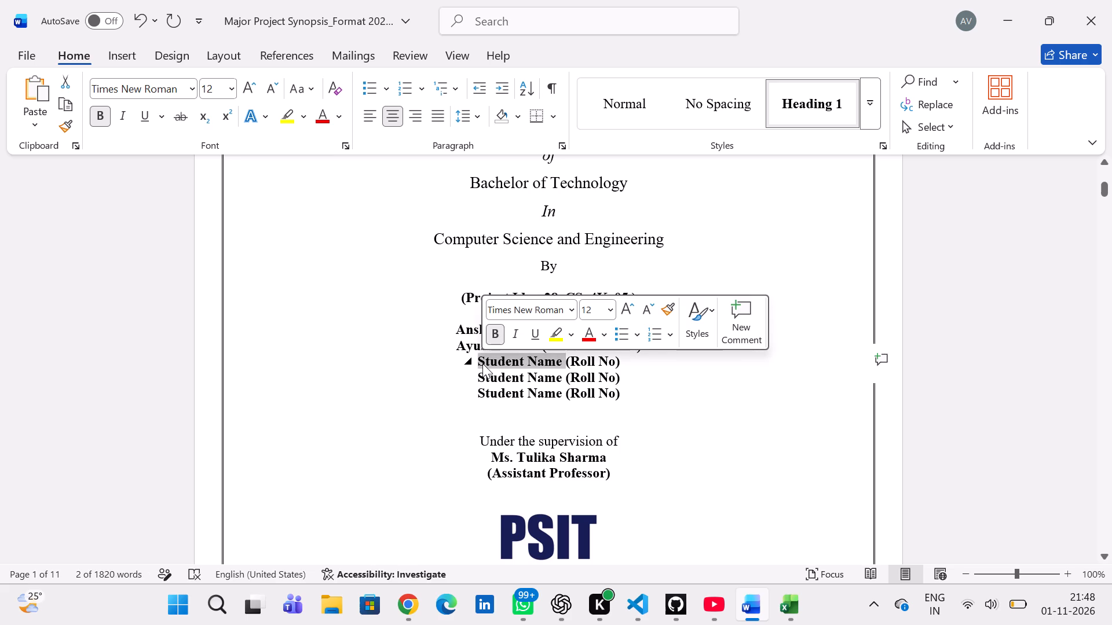
key("BackSpace")
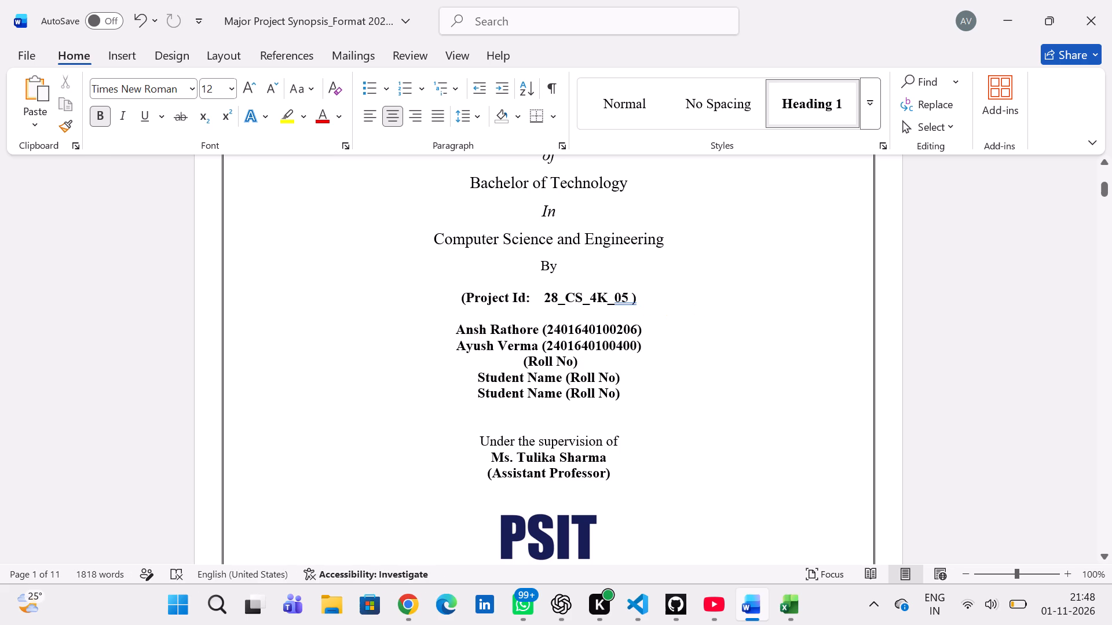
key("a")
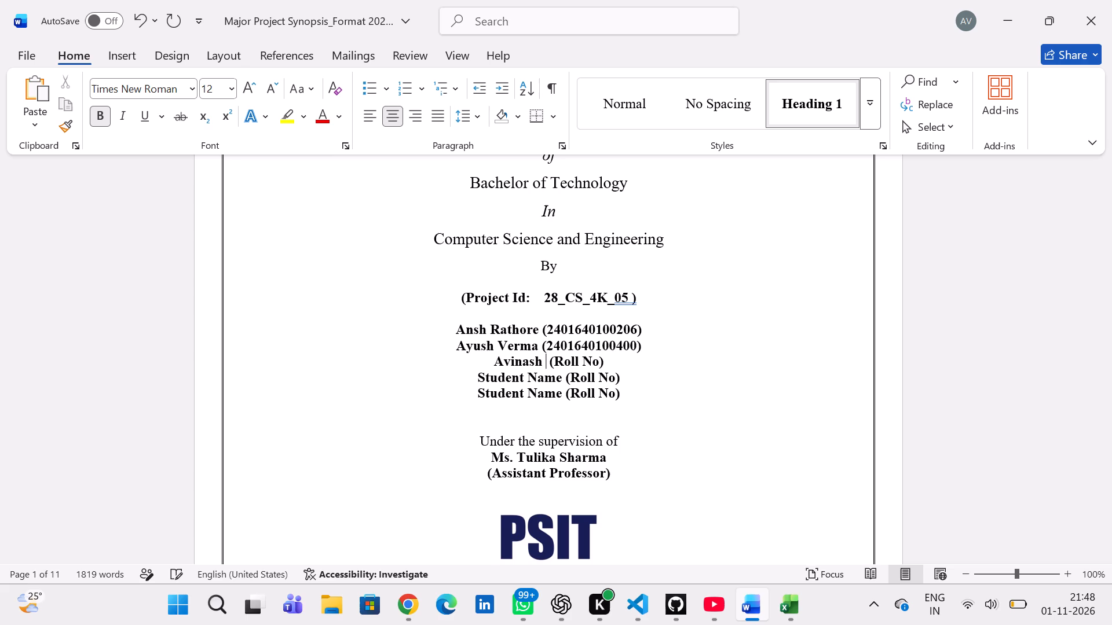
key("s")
key("BackSpace")
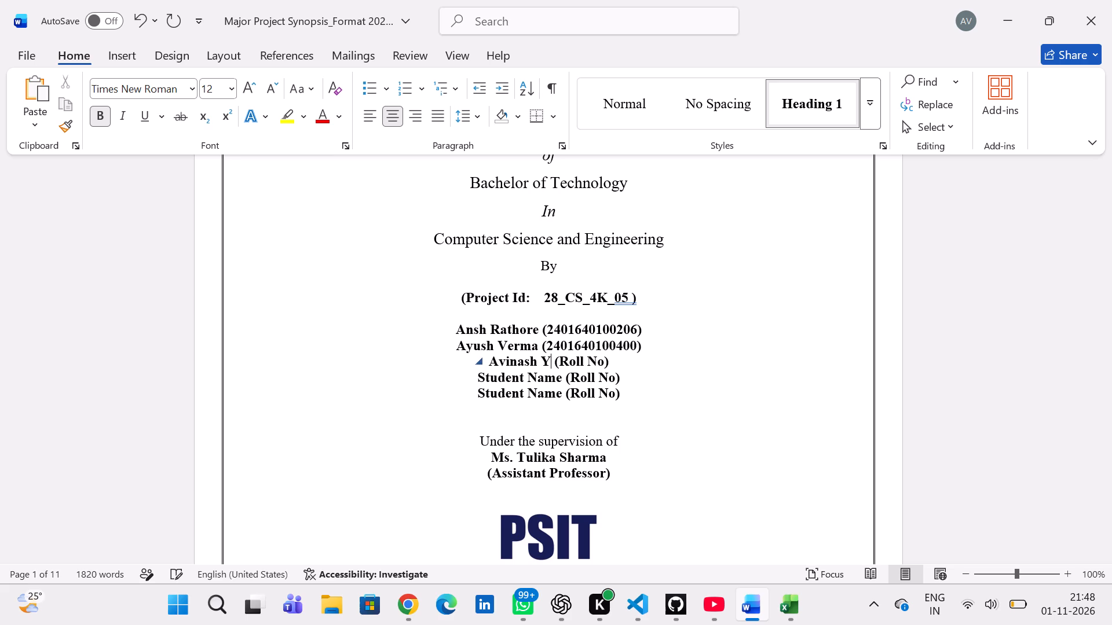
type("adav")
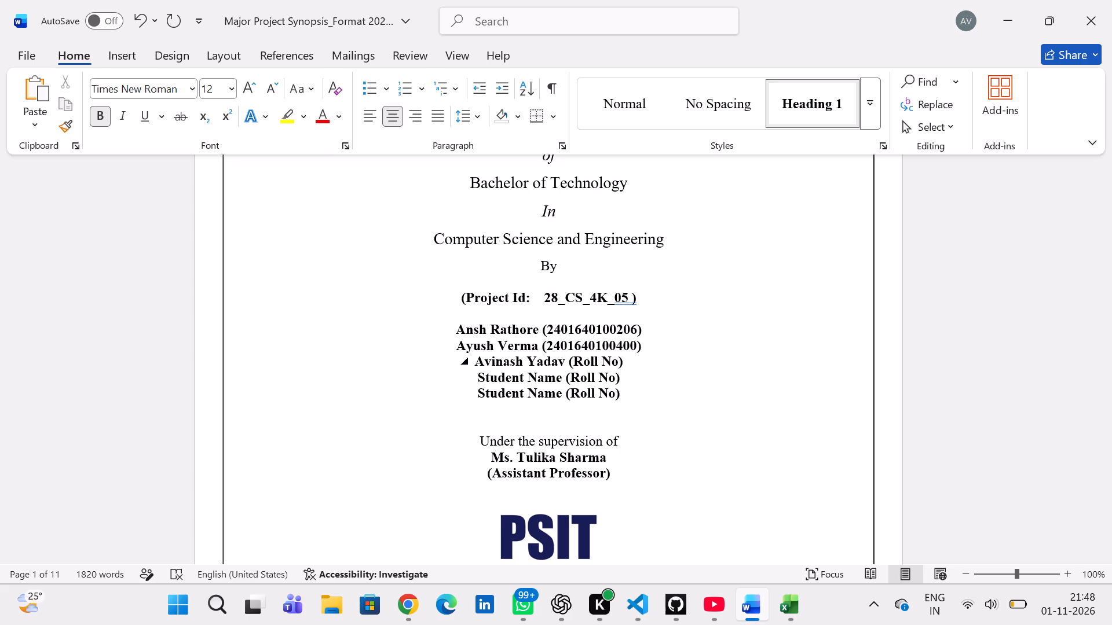
Replace the "Roll No" text in the third student line with that member's roll number, keeping the parentheses.
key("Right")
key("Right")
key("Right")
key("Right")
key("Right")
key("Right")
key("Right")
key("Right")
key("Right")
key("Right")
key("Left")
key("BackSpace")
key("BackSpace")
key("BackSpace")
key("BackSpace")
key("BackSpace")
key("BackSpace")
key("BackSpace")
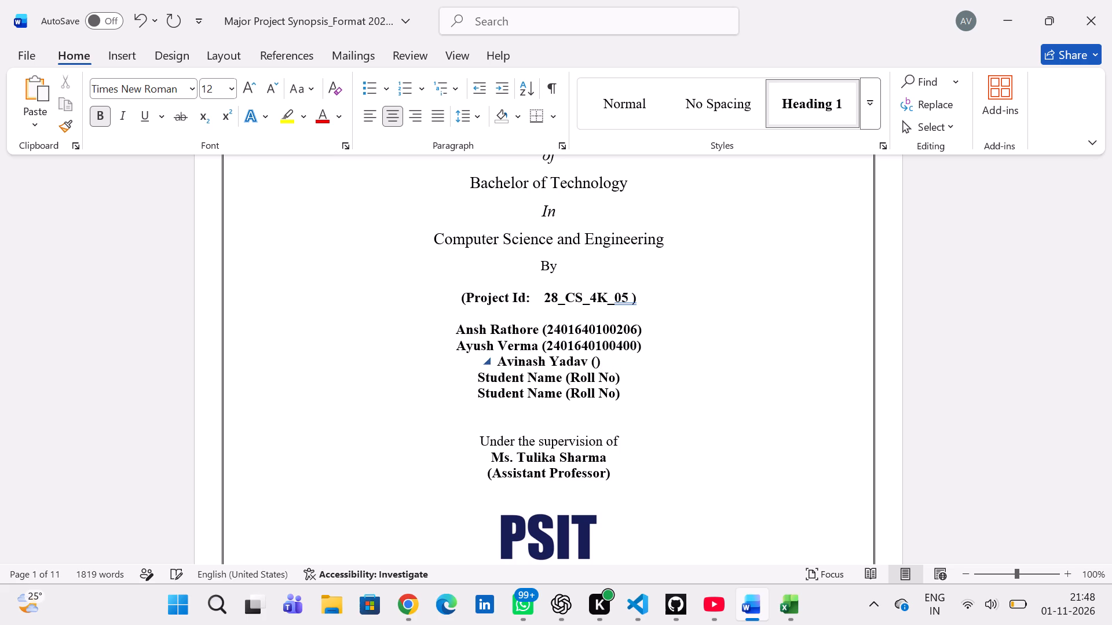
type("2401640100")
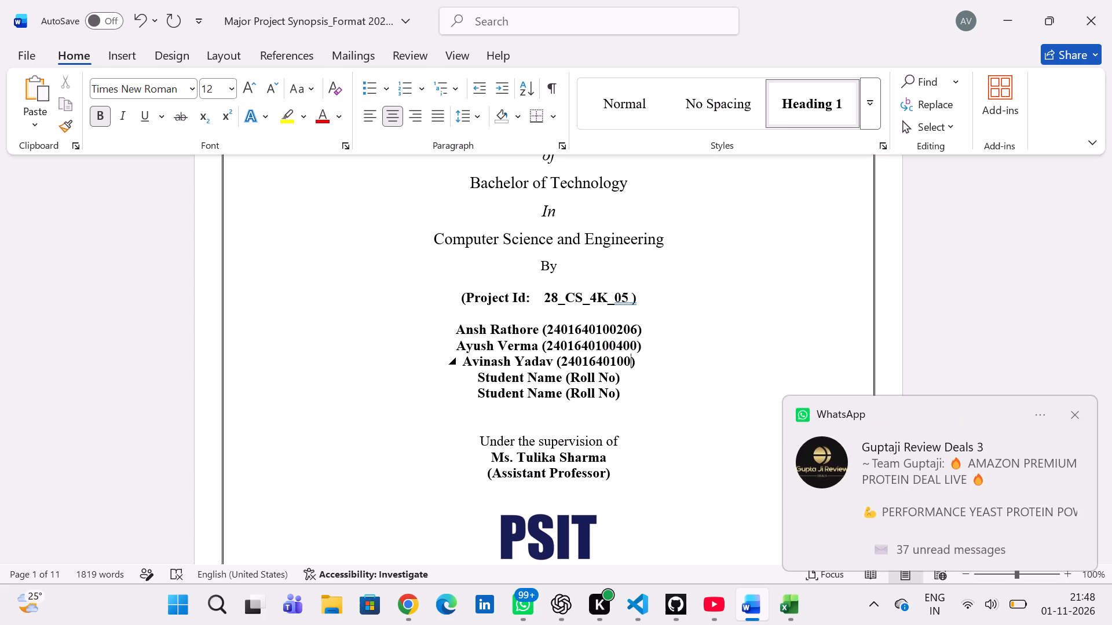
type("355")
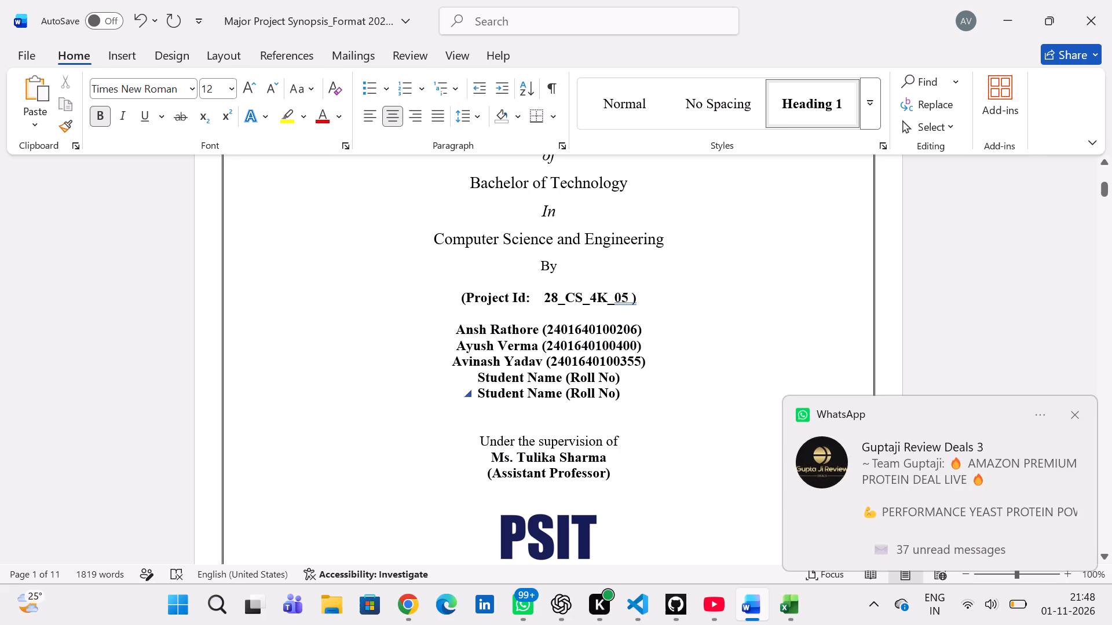
Add an indented sixth student line below the fifth placeholder with the sixth member's name and roll number in parentheses.
left_click(626, 392)
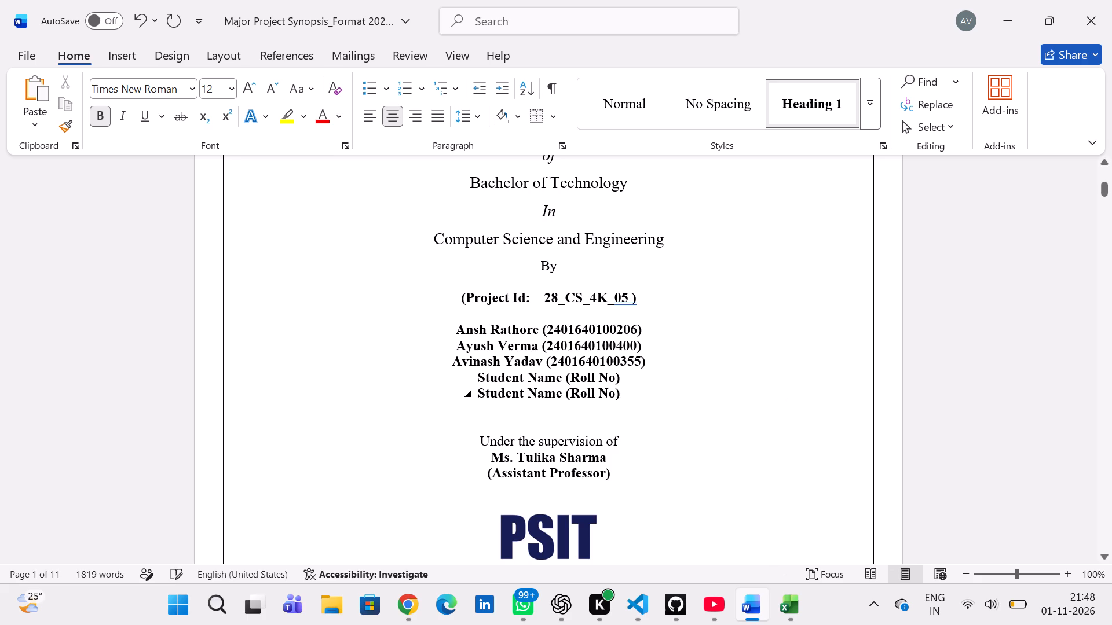
key("Return")
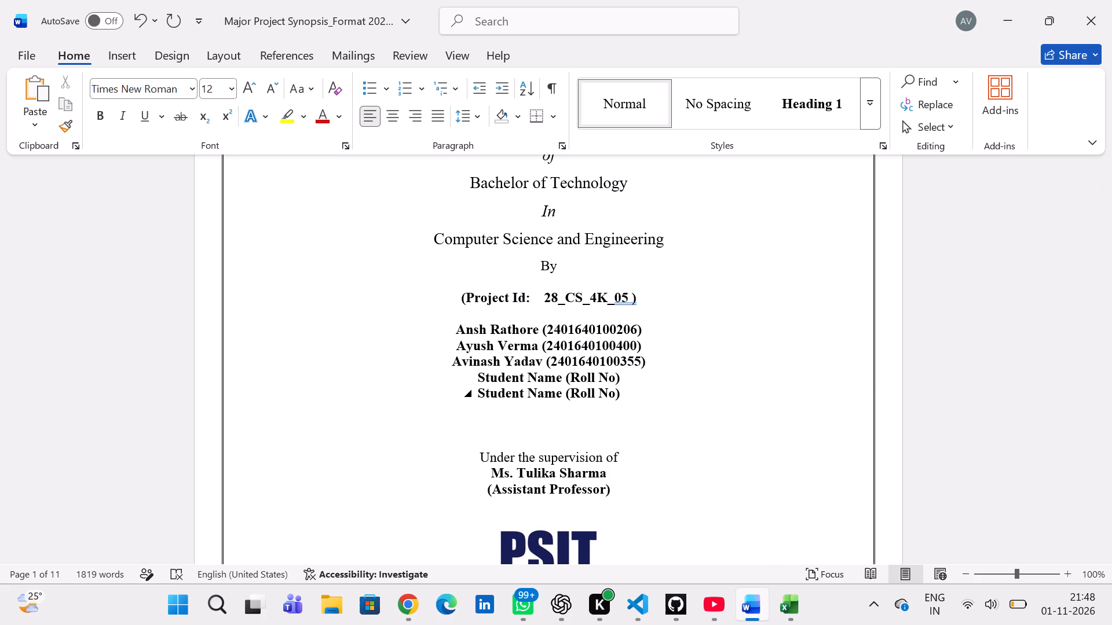
key("Tab")
key("Tab")
key("Tab")
key("Tab")
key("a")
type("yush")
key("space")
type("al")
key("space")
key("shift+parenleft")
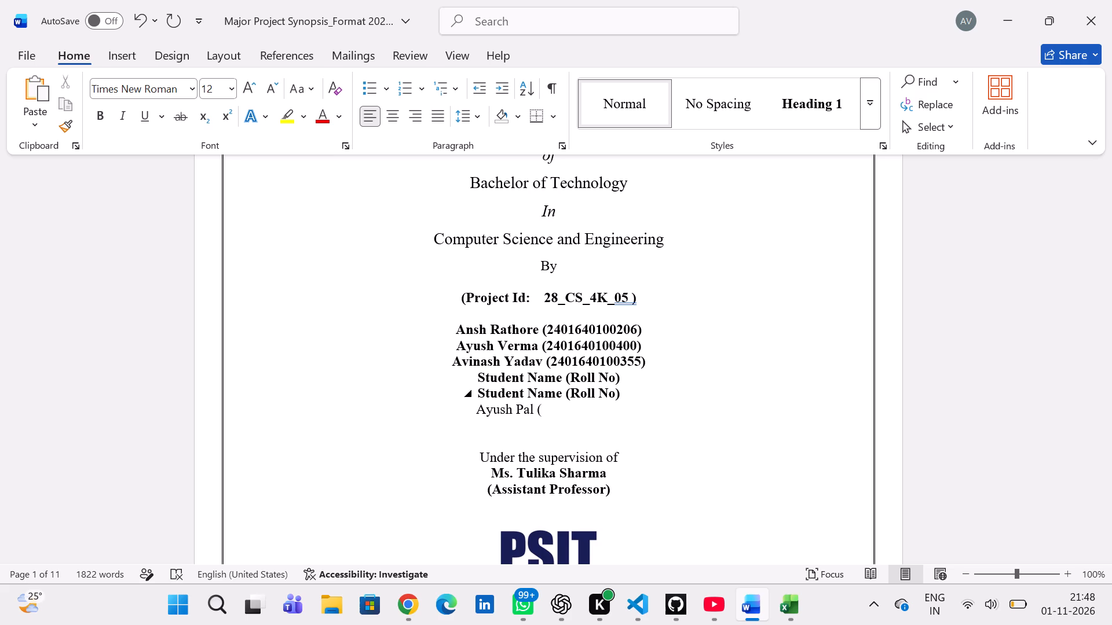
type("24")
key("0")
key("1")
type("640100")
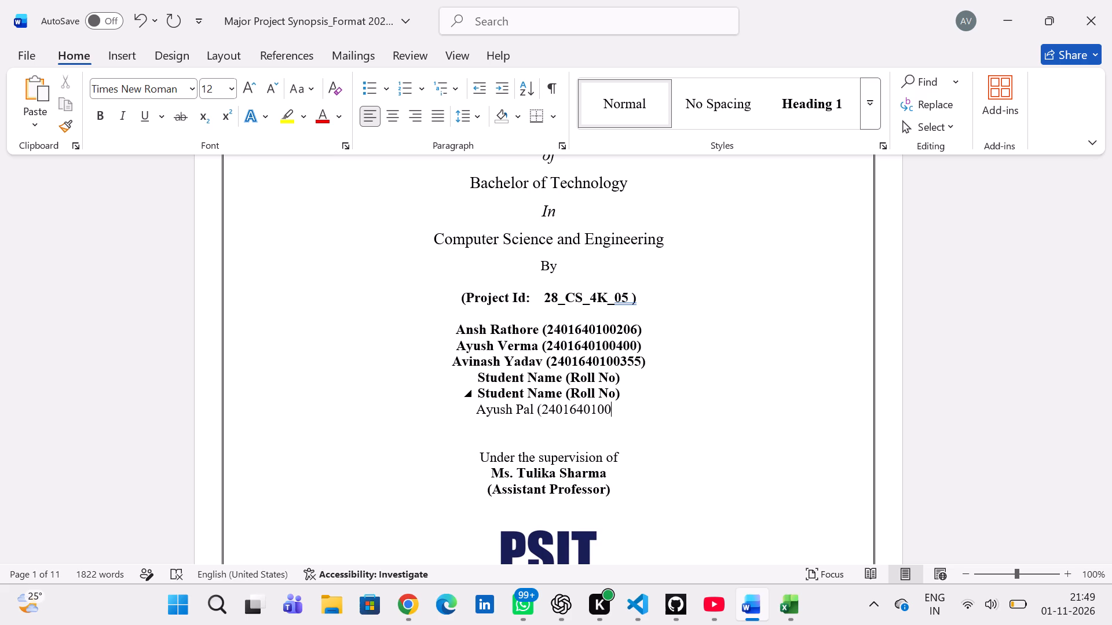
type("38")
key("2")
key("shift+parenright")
Make the newly added sixth student line bold to match the other student lines.
left_click_drag(644, 411, 635, 413)
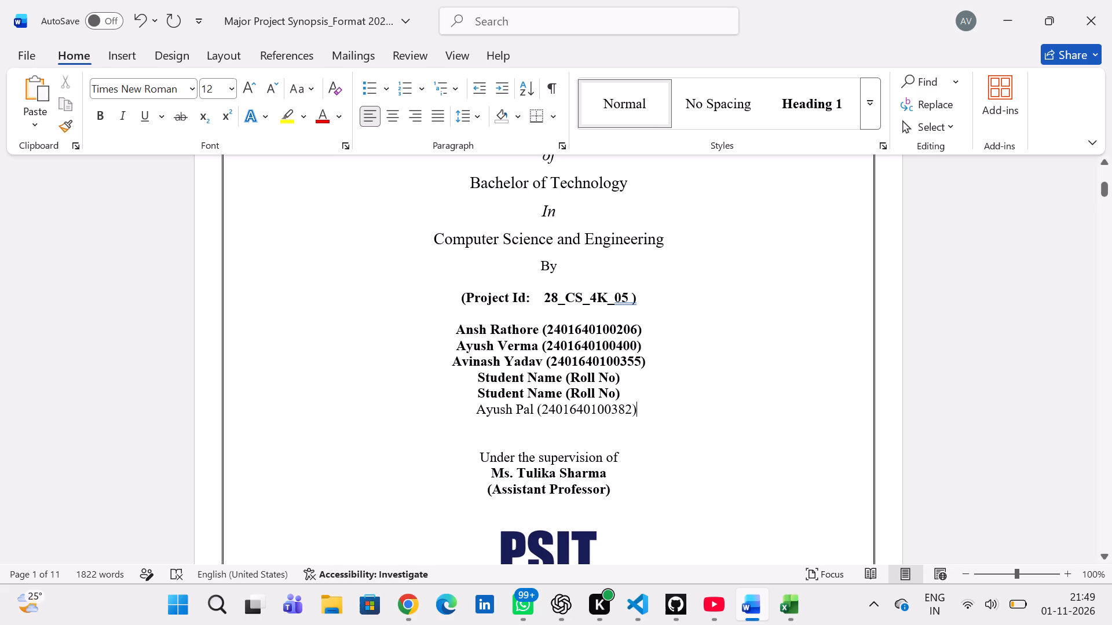
left_click_drag(635, 413, 481, 415)
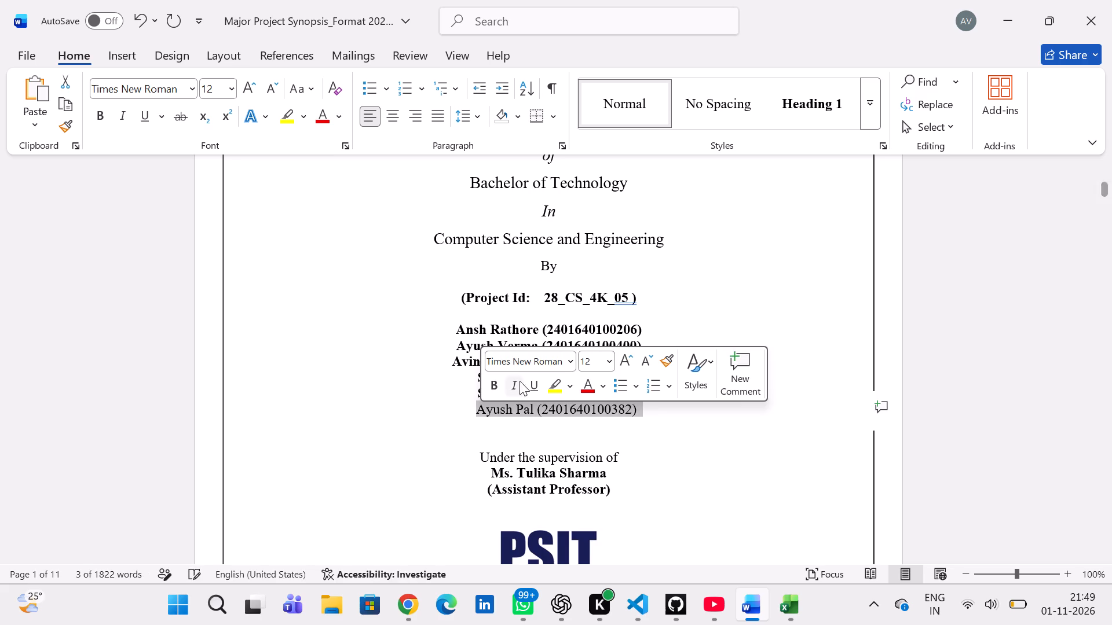
left_click(491, 388)
left_click(679, 411)
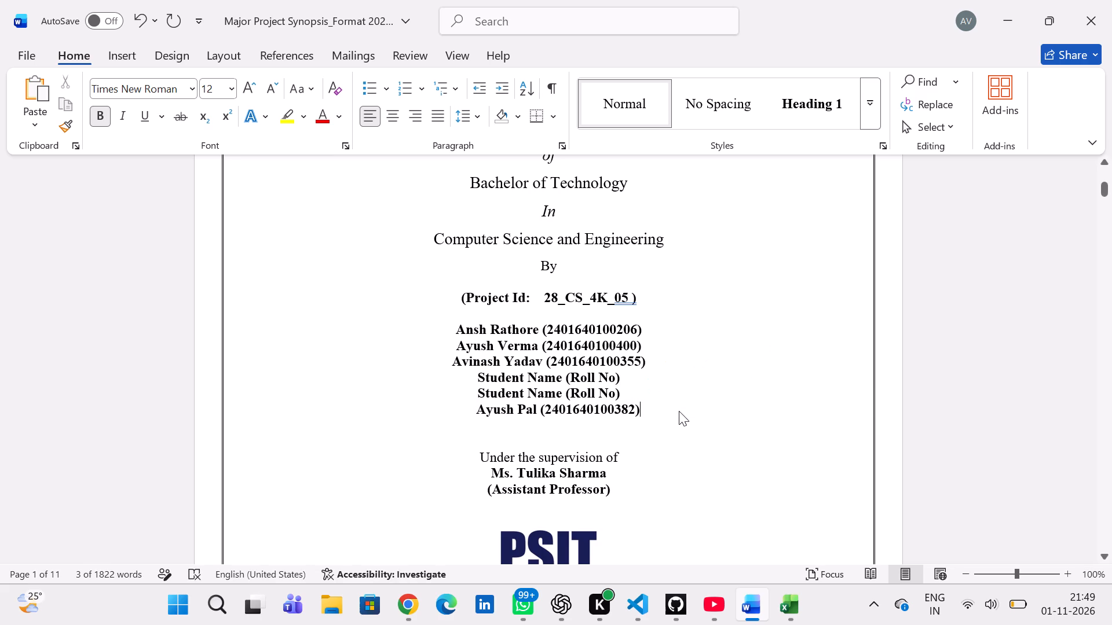
Replace the "Student Name" text in the fifth student placeholder with the fifth team member's name.
left_click_drag(564, 390, 497, 415)
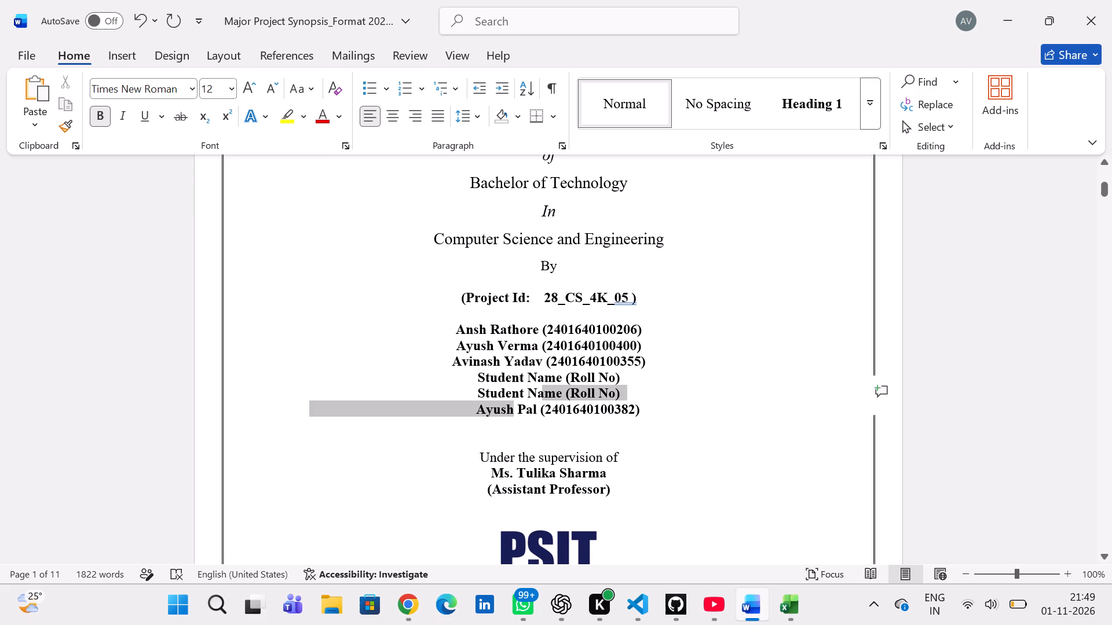
left_click_drag(497, 415, 477, 392)
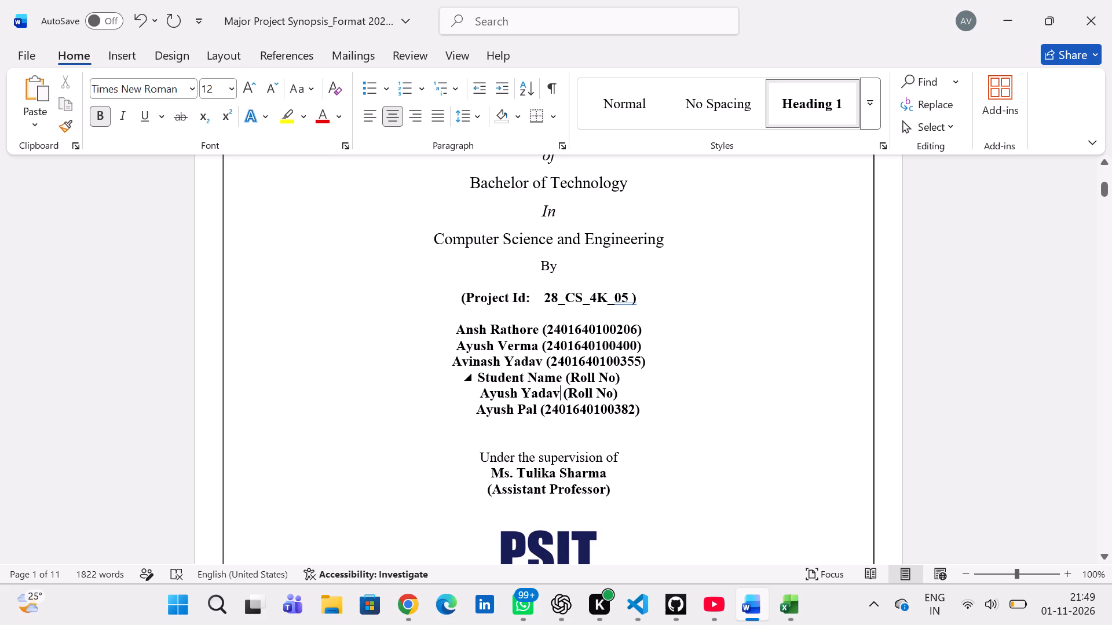
Replace the "Student Name" text in the fourth student placeholder with the fourth team member's name.
left_click_drag(565, 377, 469, 378)
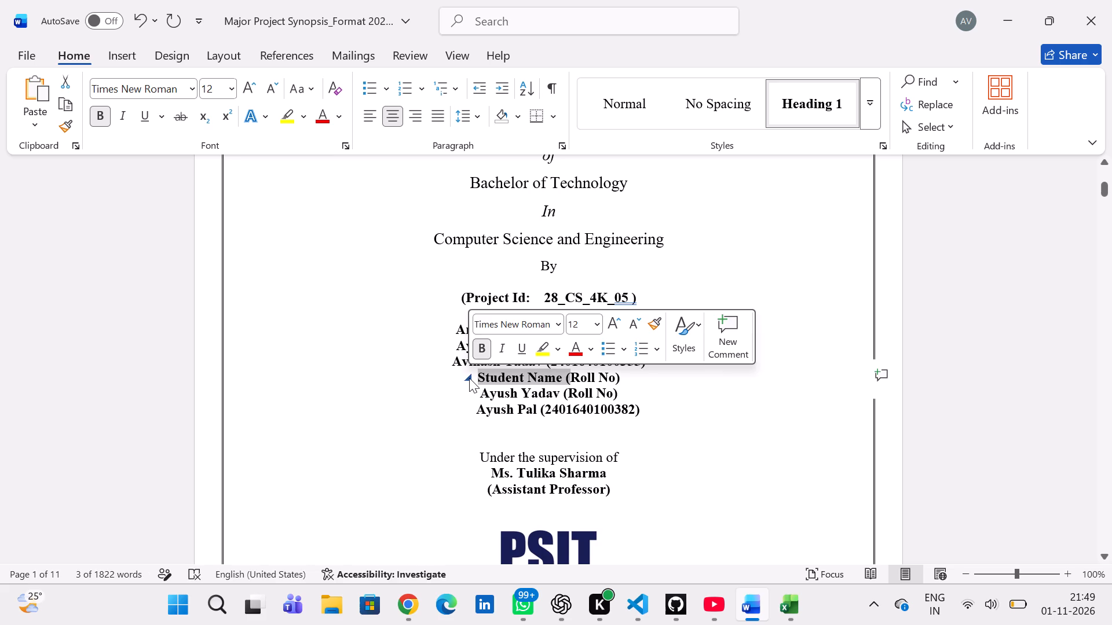
key("BackSpace")
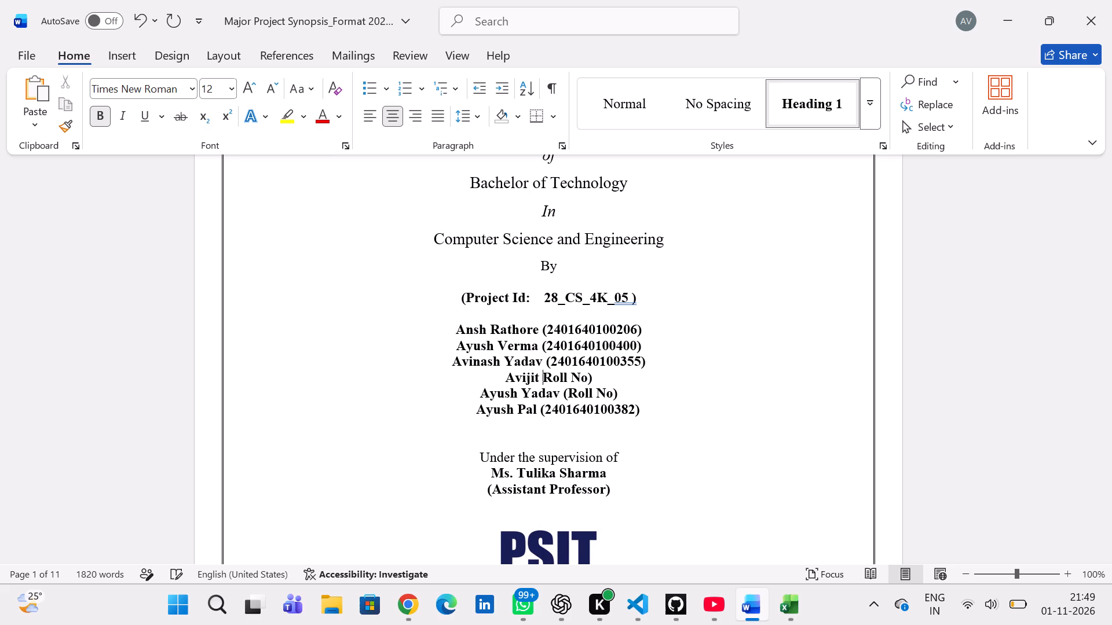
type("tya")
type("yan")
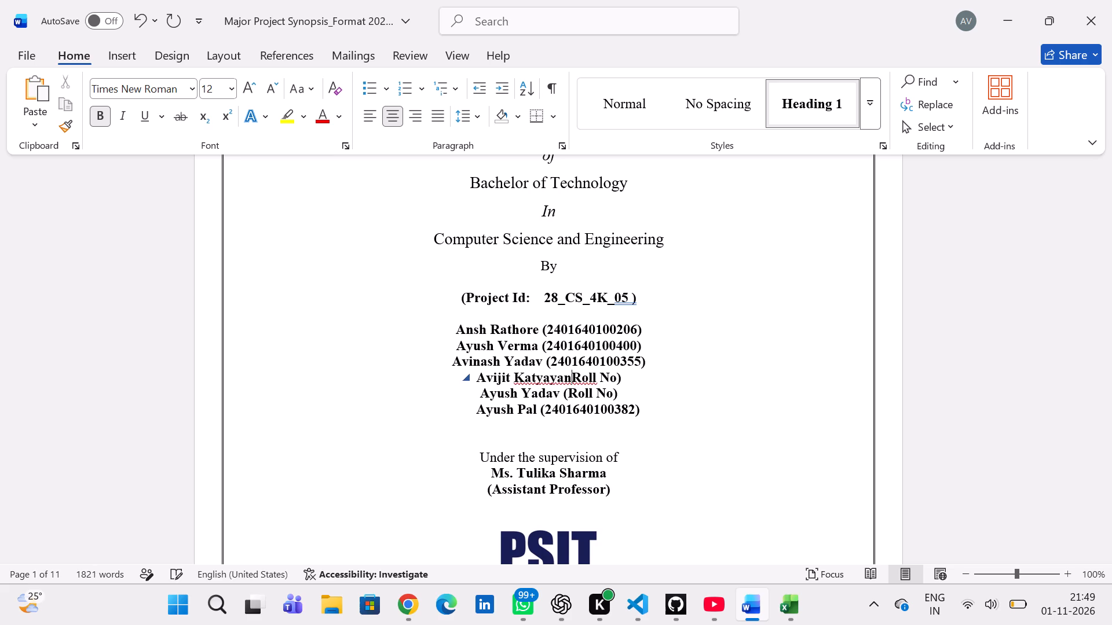
Replace the "Roll No" text in the fourth student line with that member's roll number in parentheses.
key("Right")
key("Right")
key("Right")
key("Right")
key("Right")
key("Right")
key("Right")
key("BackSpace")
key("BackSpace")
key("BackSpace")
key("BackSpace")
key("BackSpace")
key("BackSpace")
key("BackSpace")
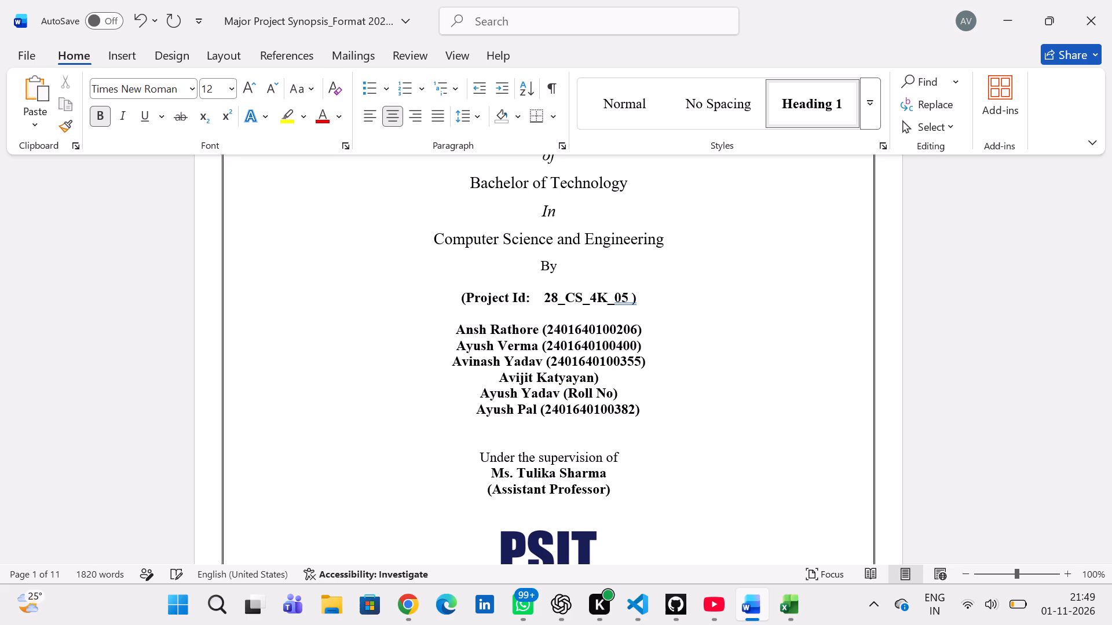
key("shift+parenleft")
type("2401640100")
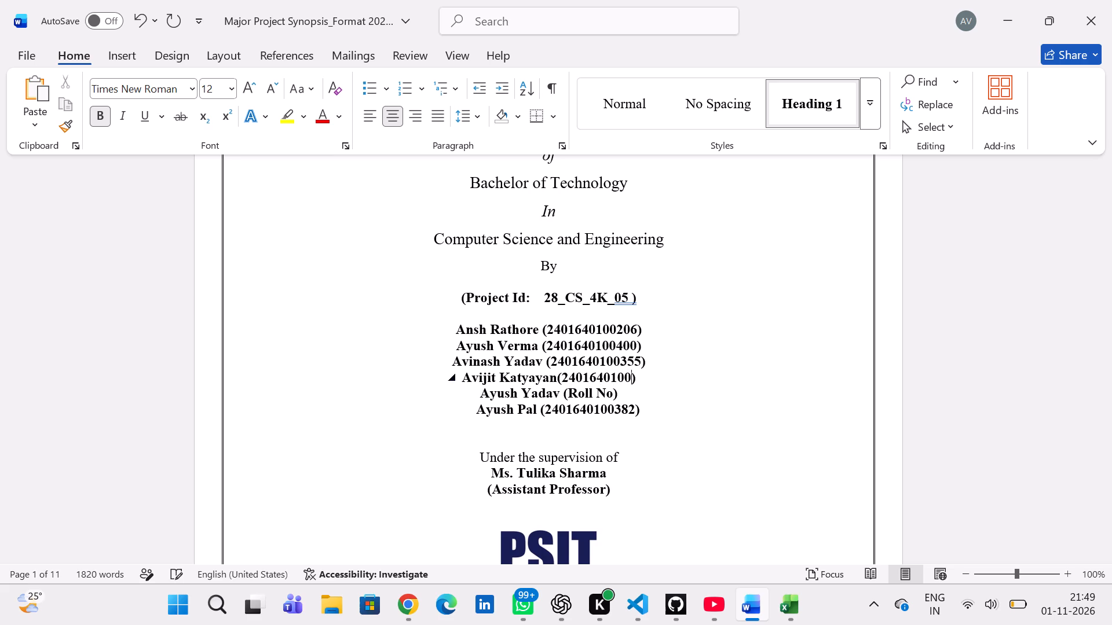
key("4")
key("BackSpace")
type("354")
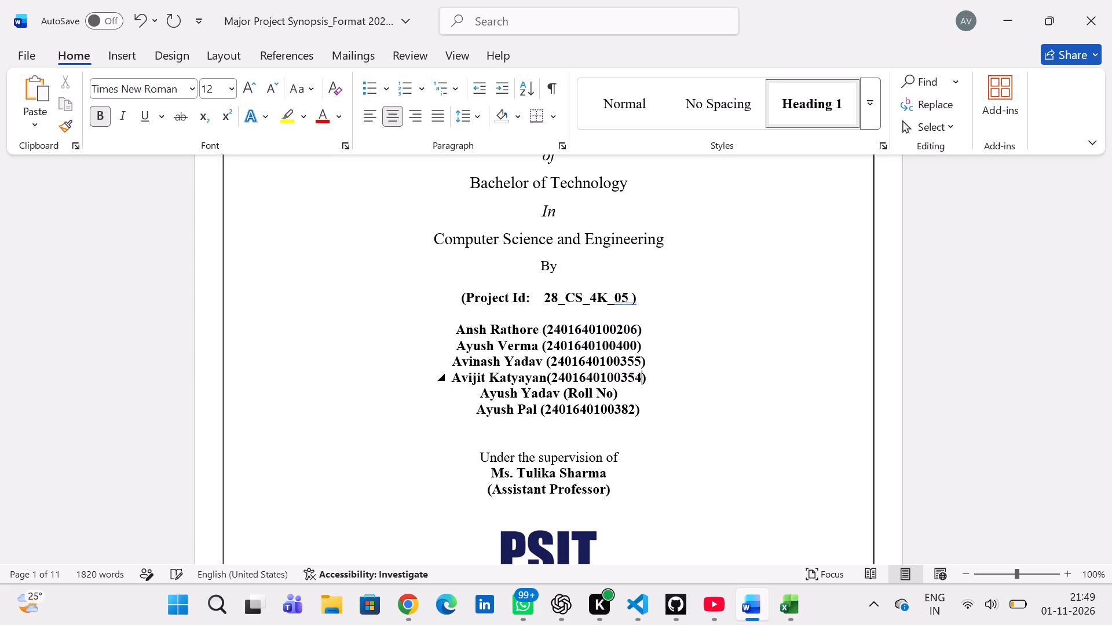
Replace the "Roll No" text in the fifth student line with that member's roll number in parentheses.
left_click(614, 391)
left_click_drag(614, 391, 576, 391)
key("BackSpace")
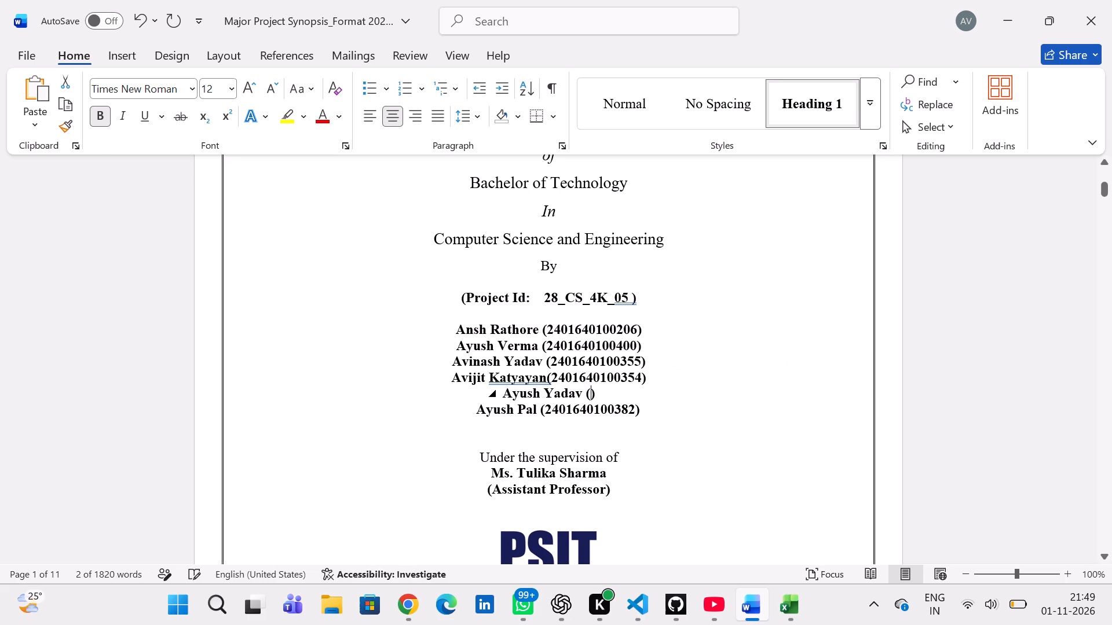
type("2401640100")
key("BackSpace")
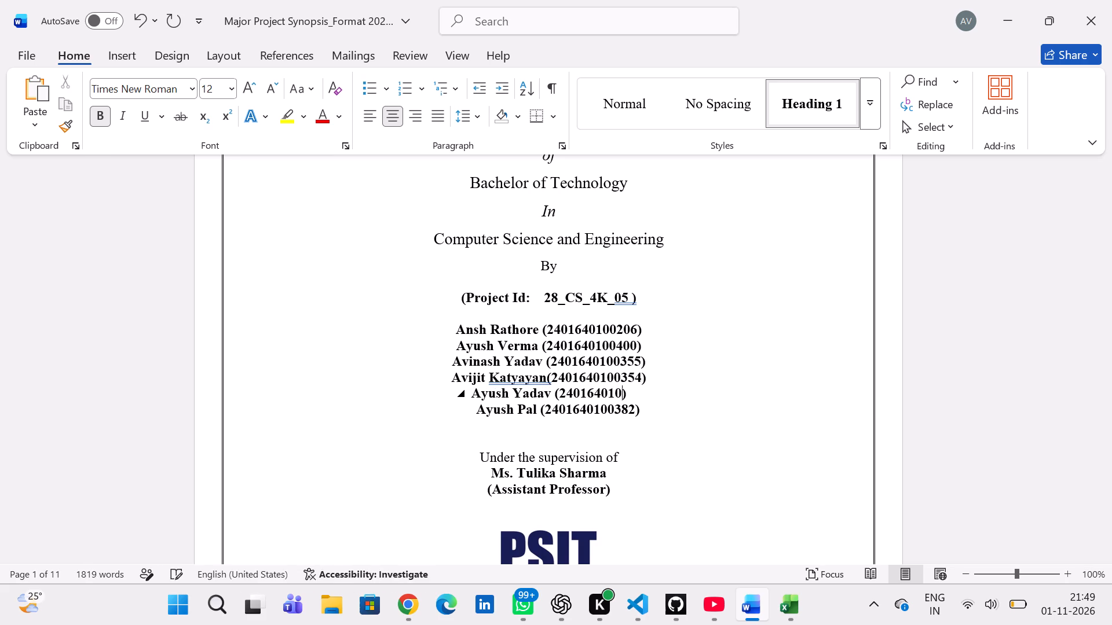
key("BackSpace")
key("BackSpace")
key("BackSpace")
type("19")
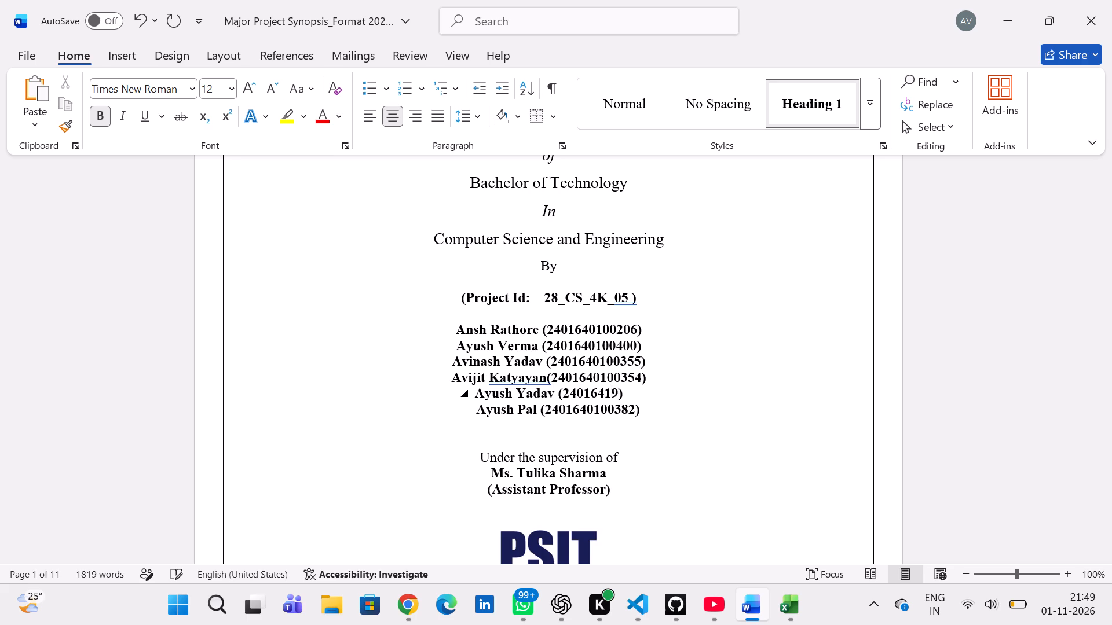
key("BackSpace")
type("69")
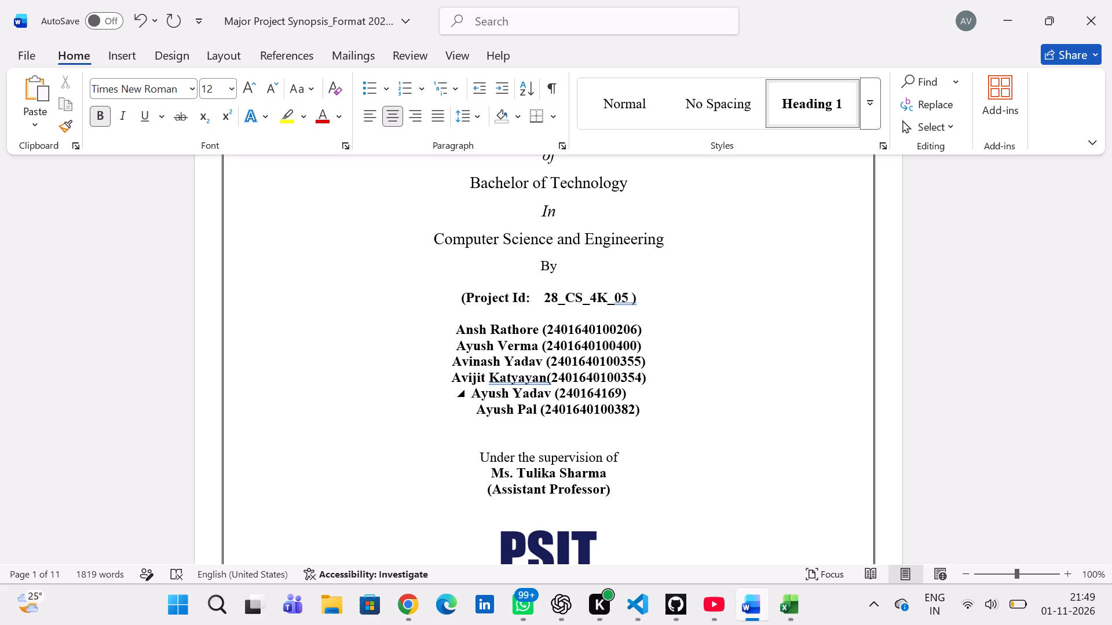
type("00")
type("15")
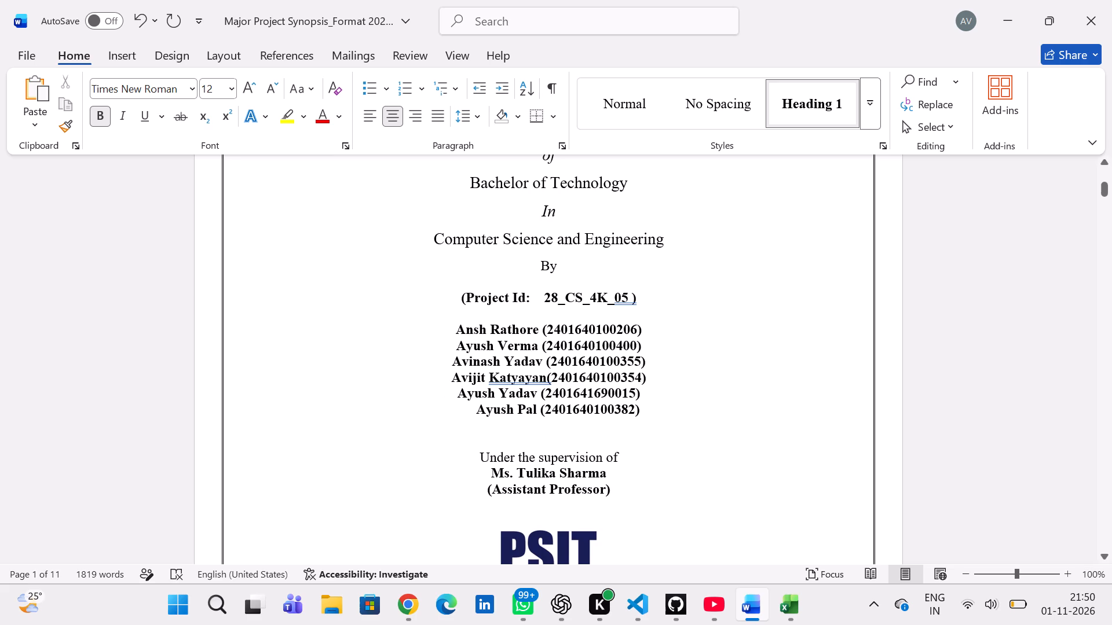
Adjust the spaces before and after the sixth student's name so its name and roll number line up with the lines above.
left_click(538, 411)
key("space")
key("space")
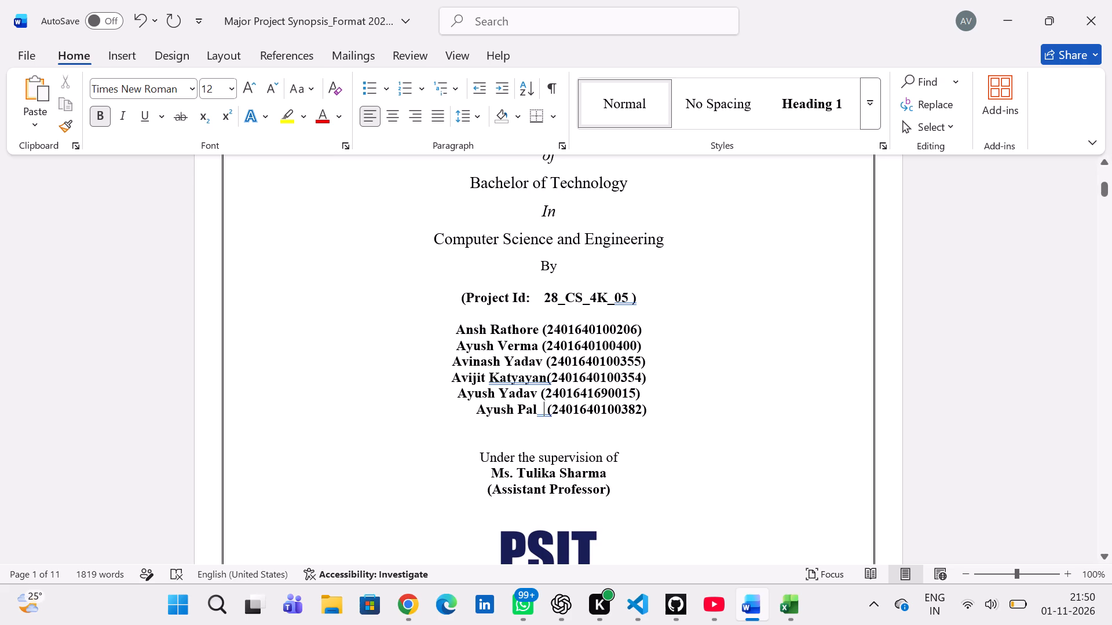
left_click(476, 407)
key("BackSpace")
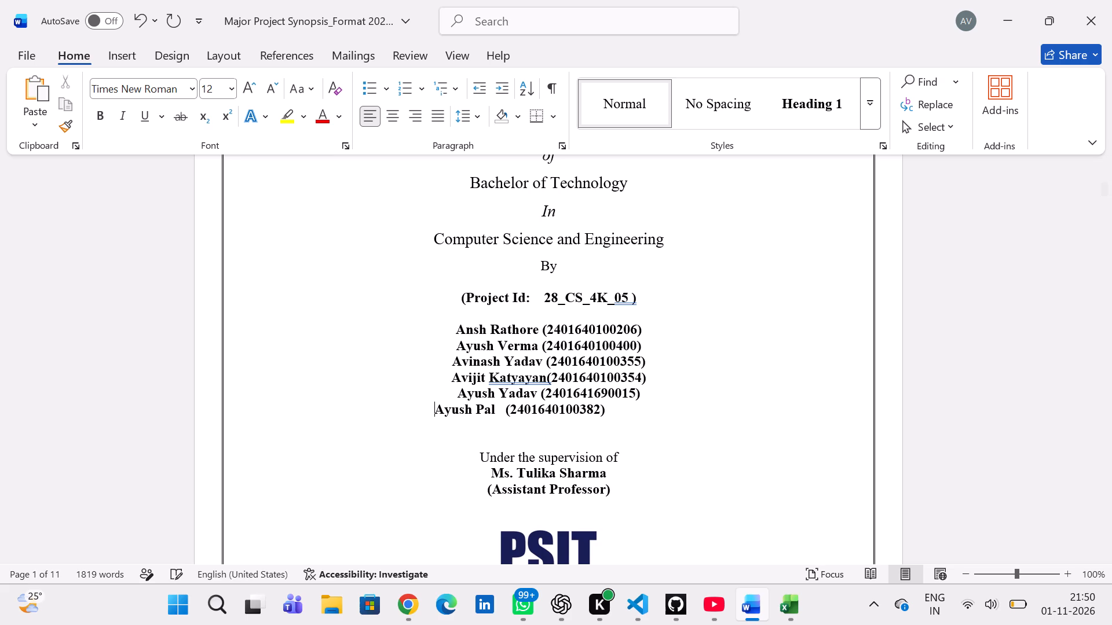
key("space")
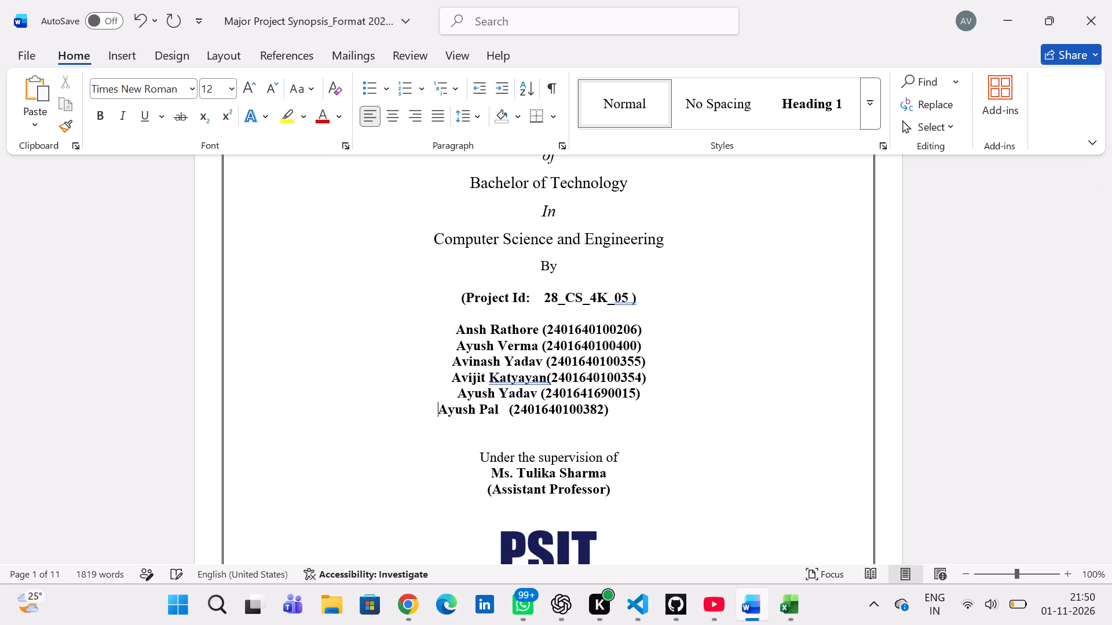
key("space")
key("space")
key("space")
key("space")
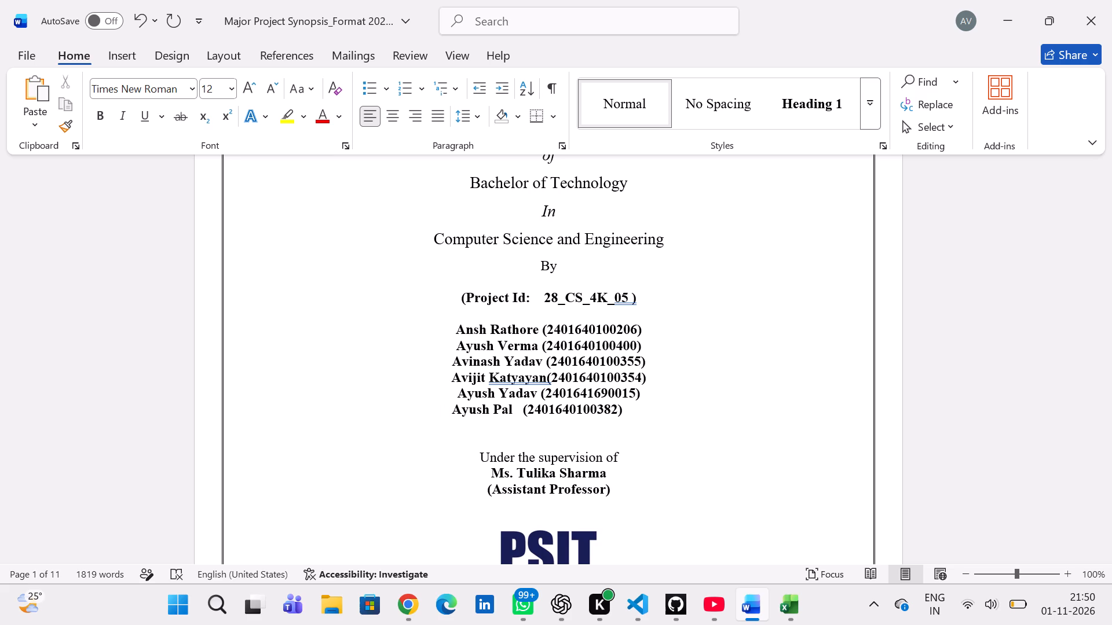
left_click(522, 408)
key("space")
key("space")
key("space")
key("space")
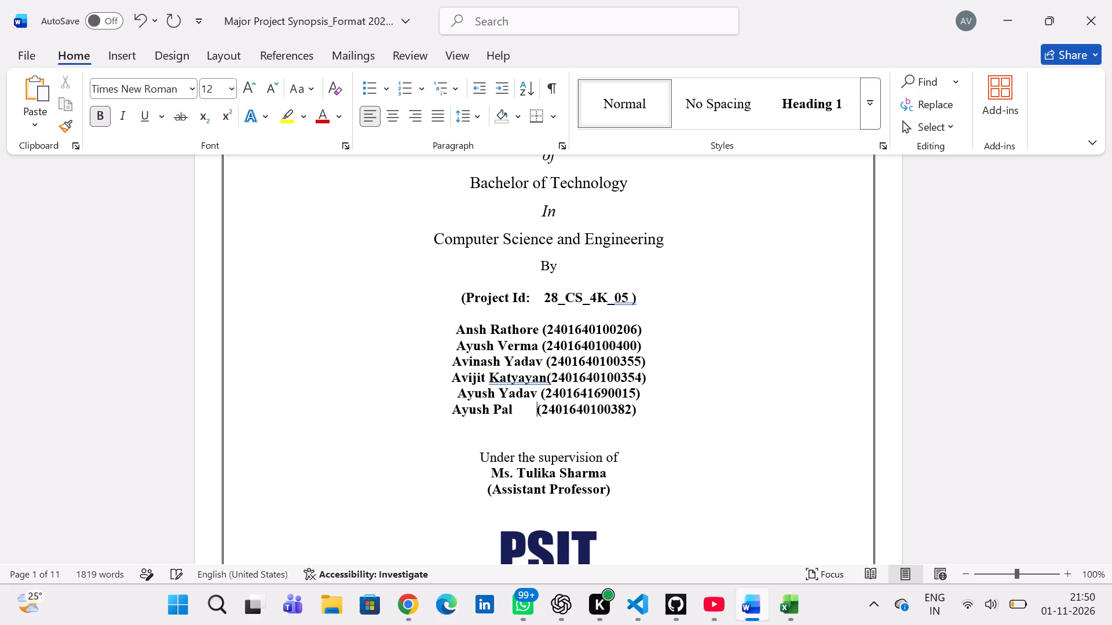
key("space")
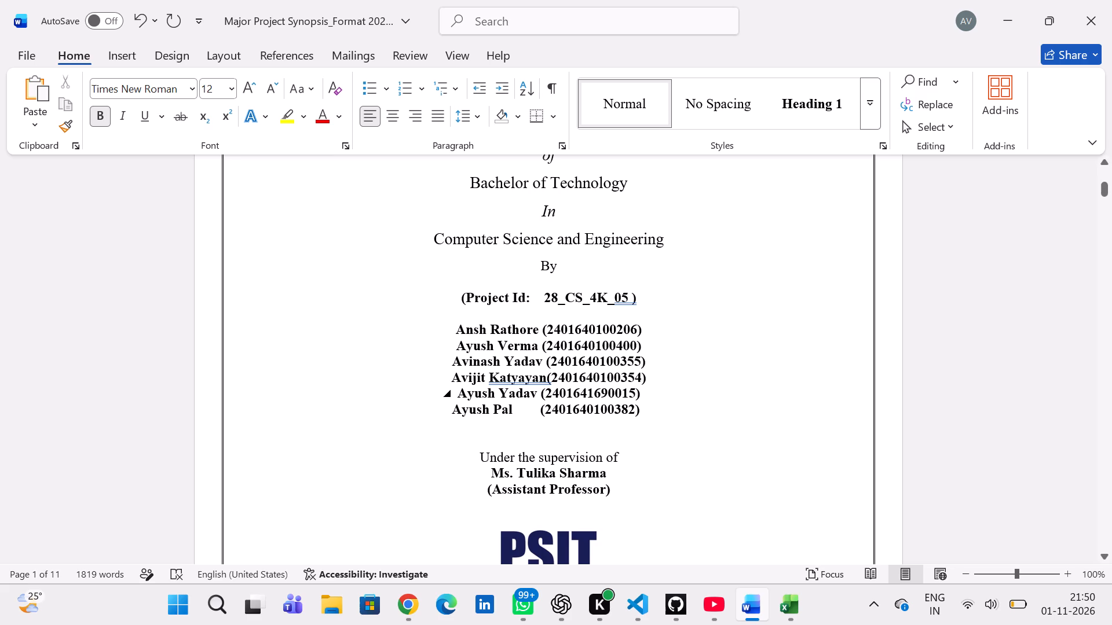
Insert four spaces between the name and roll number in the fifth student line to align it with the other lines.
left_click(540, 391)
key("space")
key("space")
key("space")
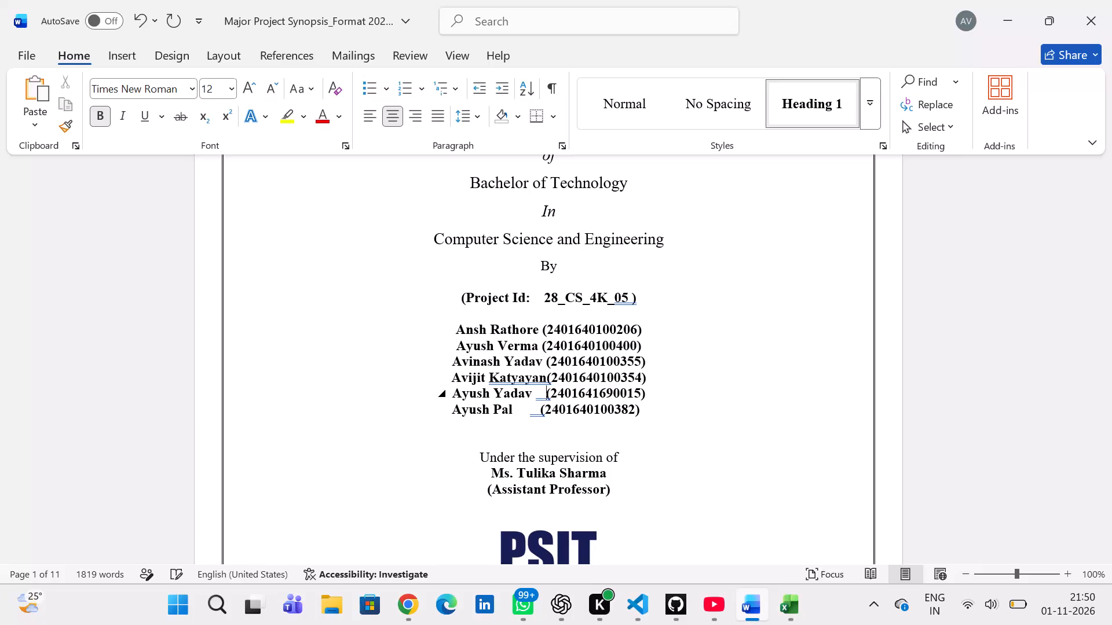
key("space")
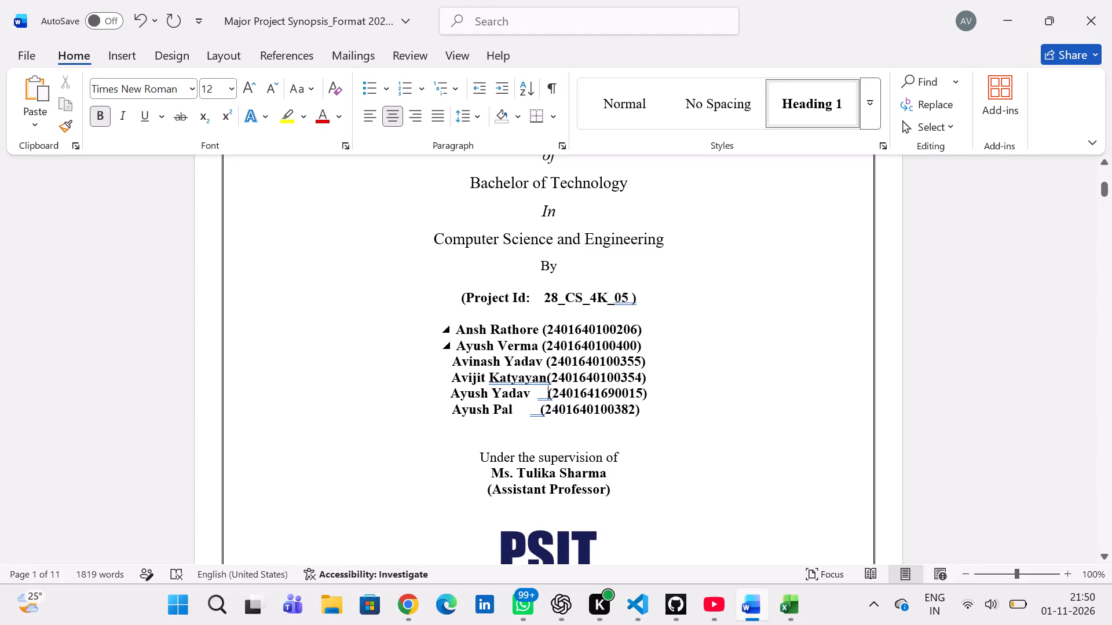
Add two extra spaces between the name and roll number in both the second and first student lines to align them.
left_click(540, 345)
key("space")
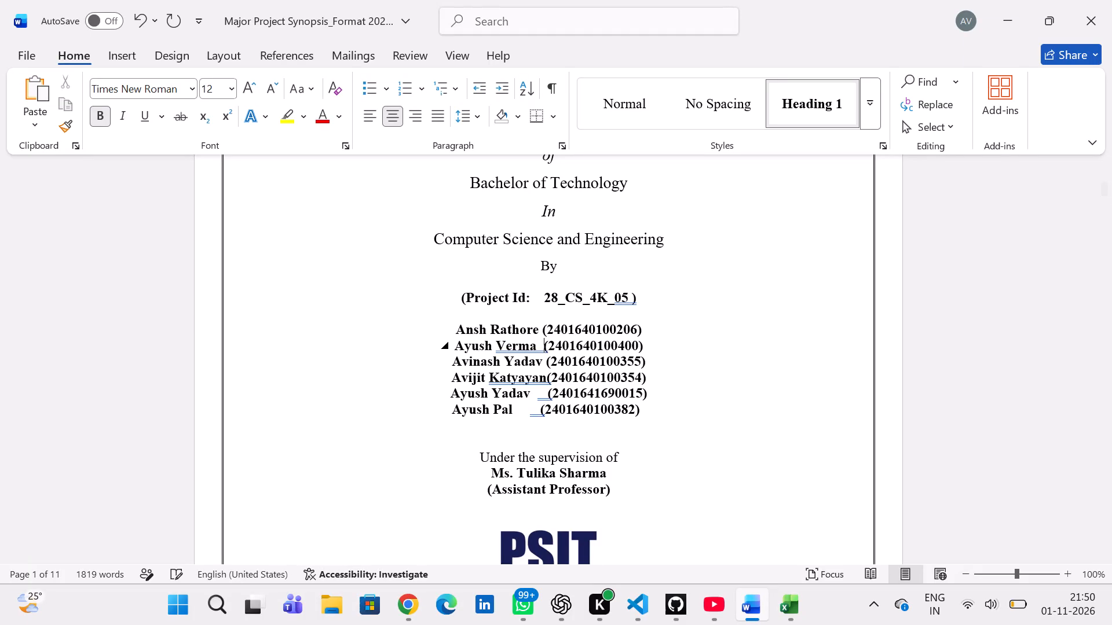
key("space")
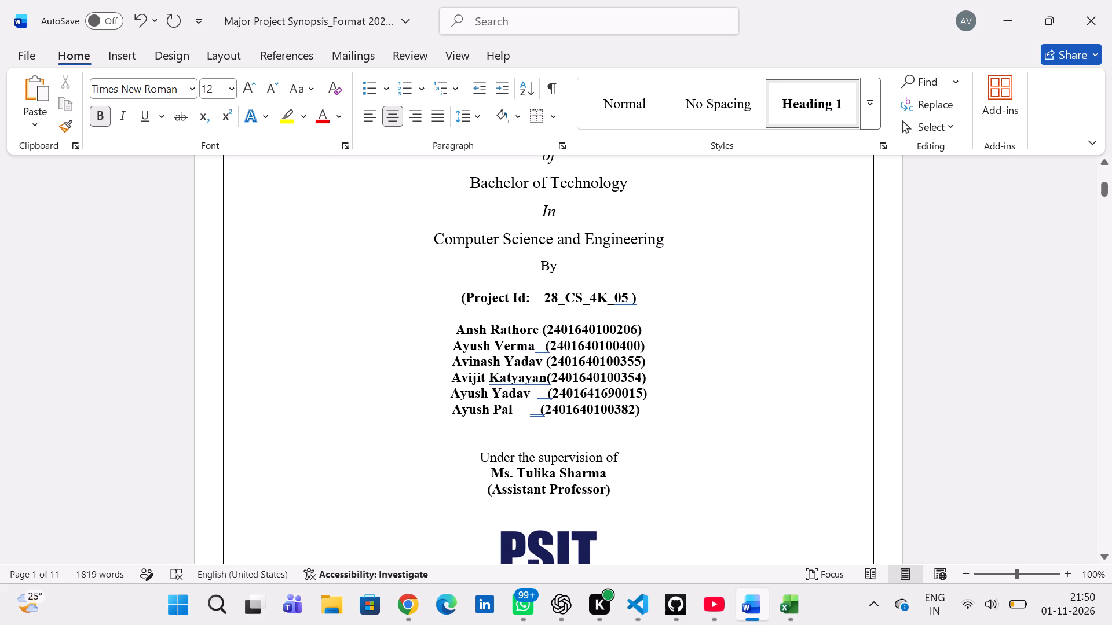
left_click(539, 323)
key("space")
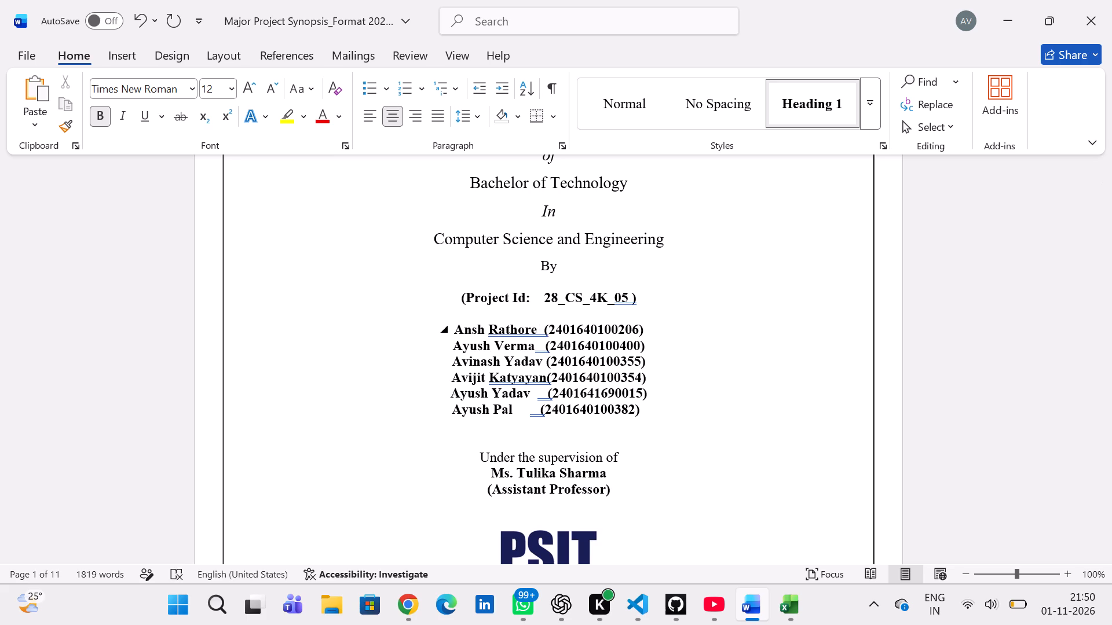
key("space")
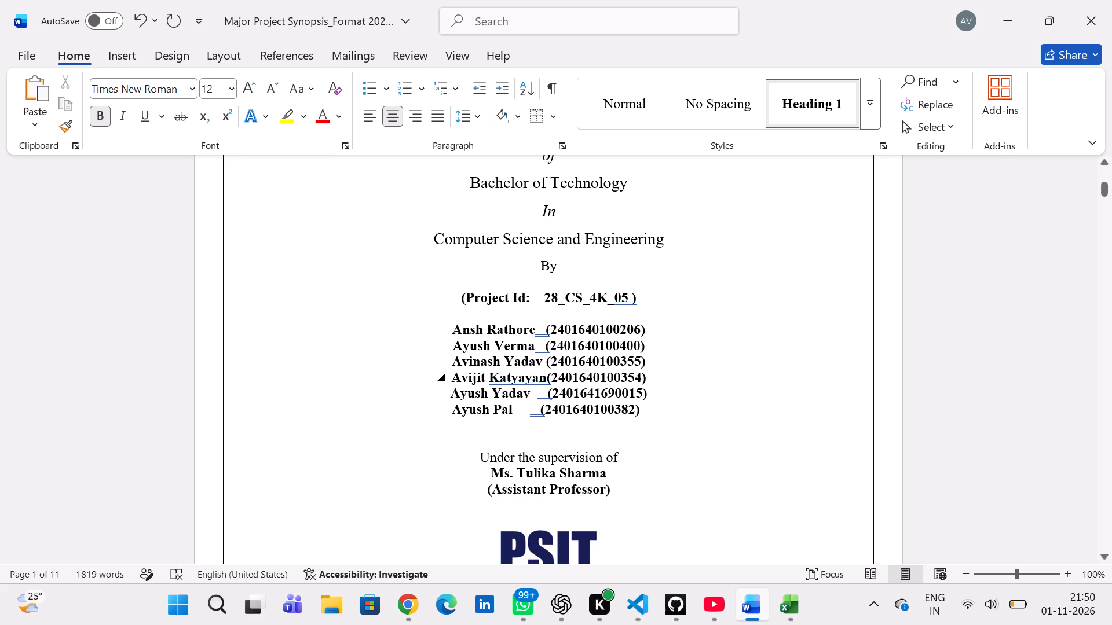
Fine-tune the sixth student line with extra spaces between name and roll number so both align with the fifth line.
left_click(537, 410)
left_click(451, 406)
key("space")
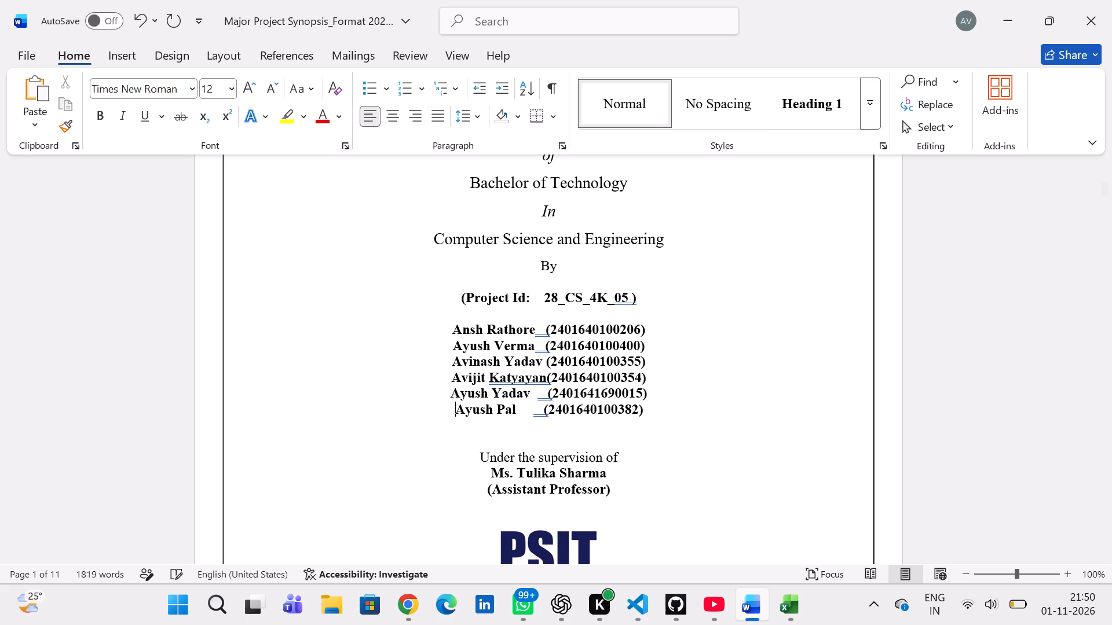
left_click(533, 406)
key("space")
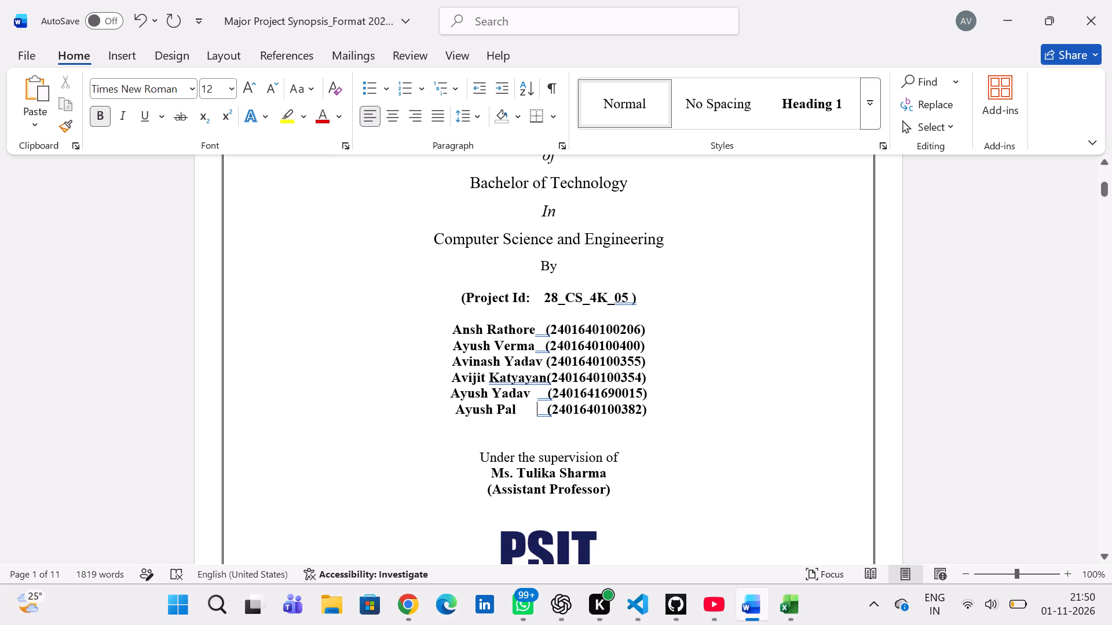
left_click(453, 413)
key("BackSpace")
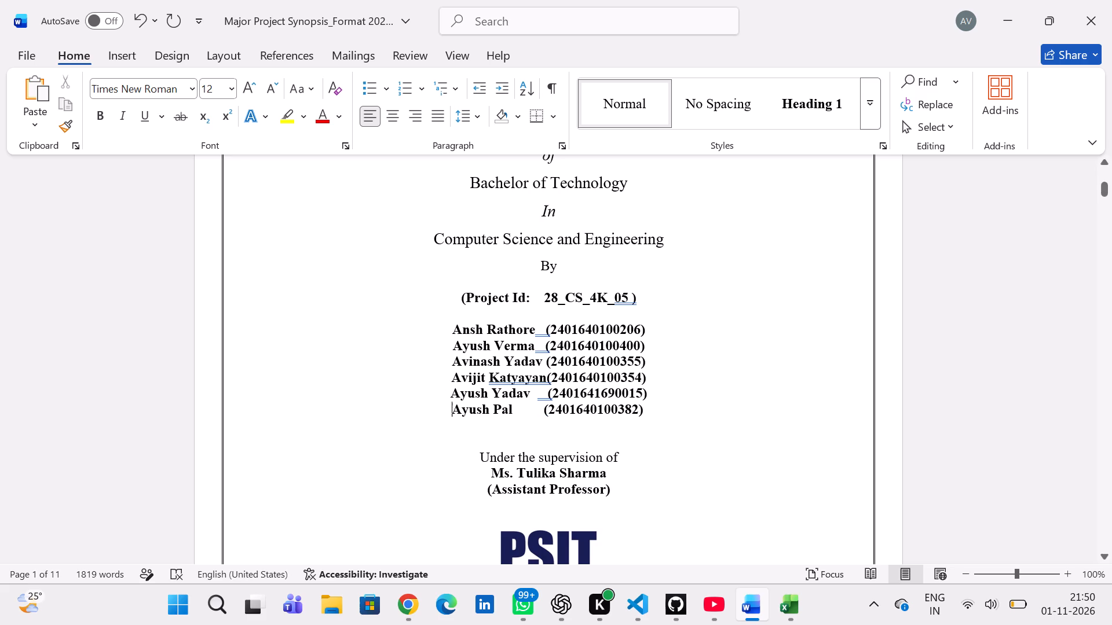
left_click(525, 407)
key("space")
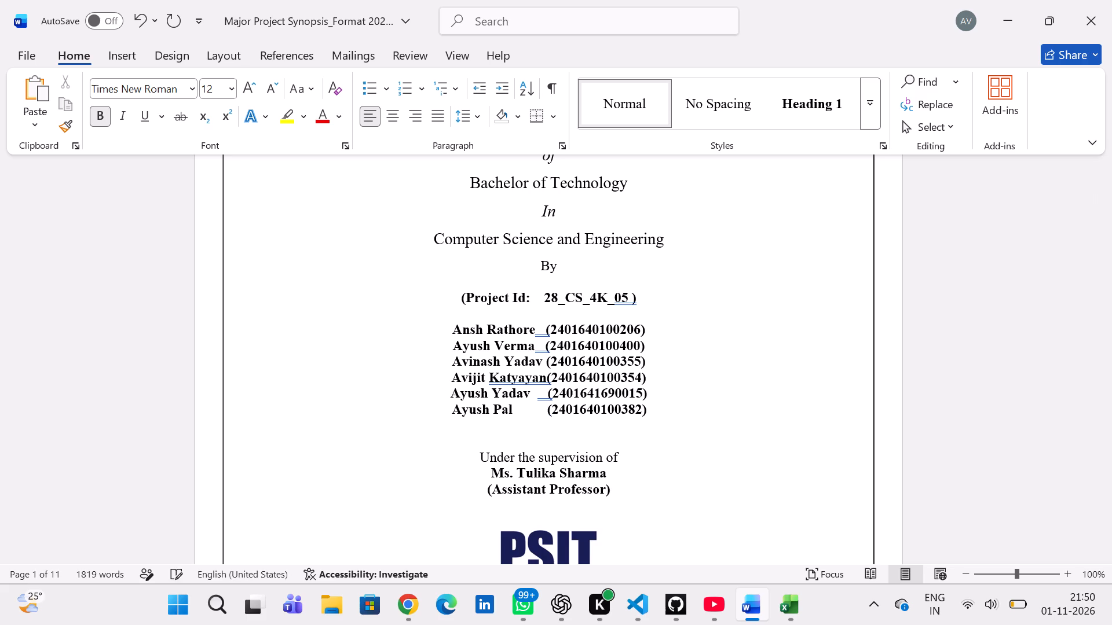
left_click(703, 480)
Check the cover page layout and delete one blank line between the sixth student line and "Under the supervision of".
scroll(693, 466, "up", 2)
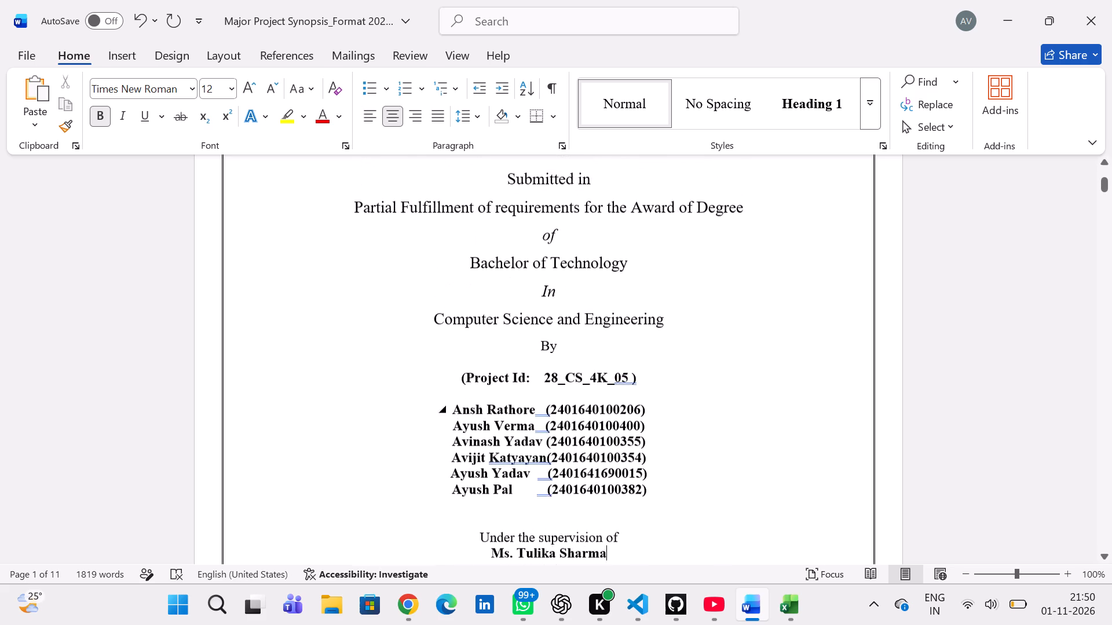
scroll(693, 466, "up", 1)
scroll(693, 466, "right", 1)
scroll(693, 466, "down", 1)
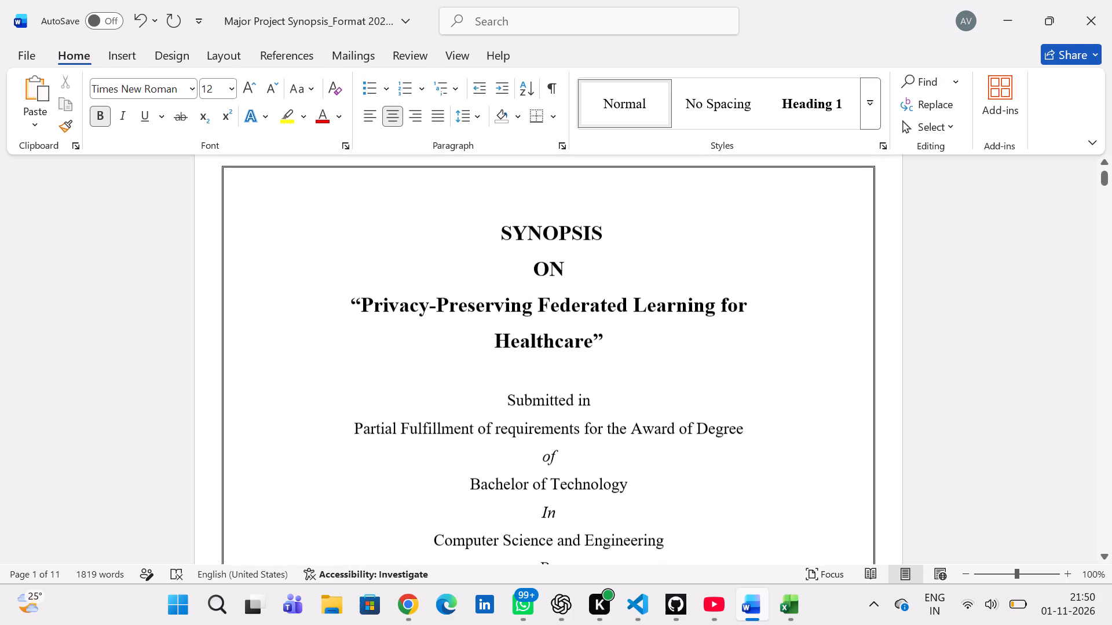
scroll(693, 466, "down", 2)
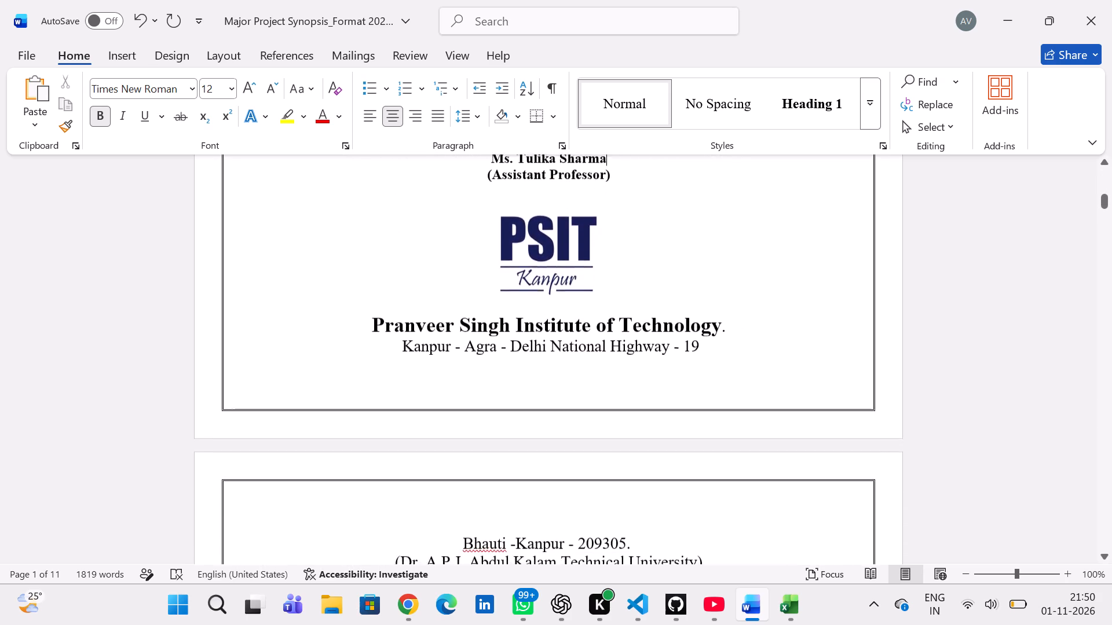
scroll(693, 466, "down", 1)
scroll(693, 466, "left", 1)
scroll(693, 466, "up", 1)
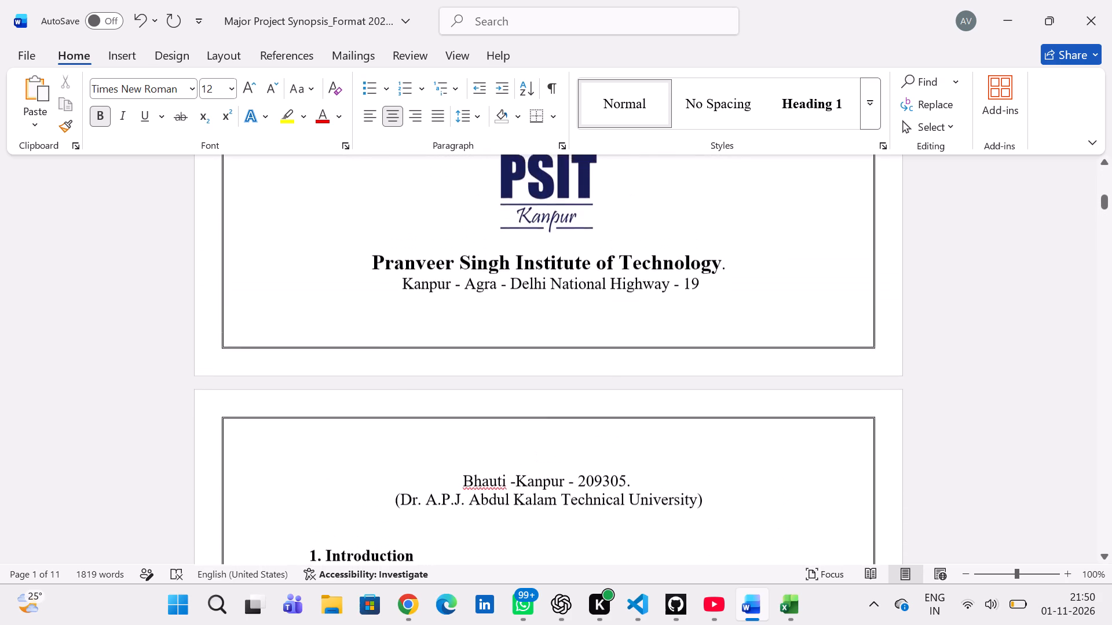
scroll(693, 466, "up", 2)
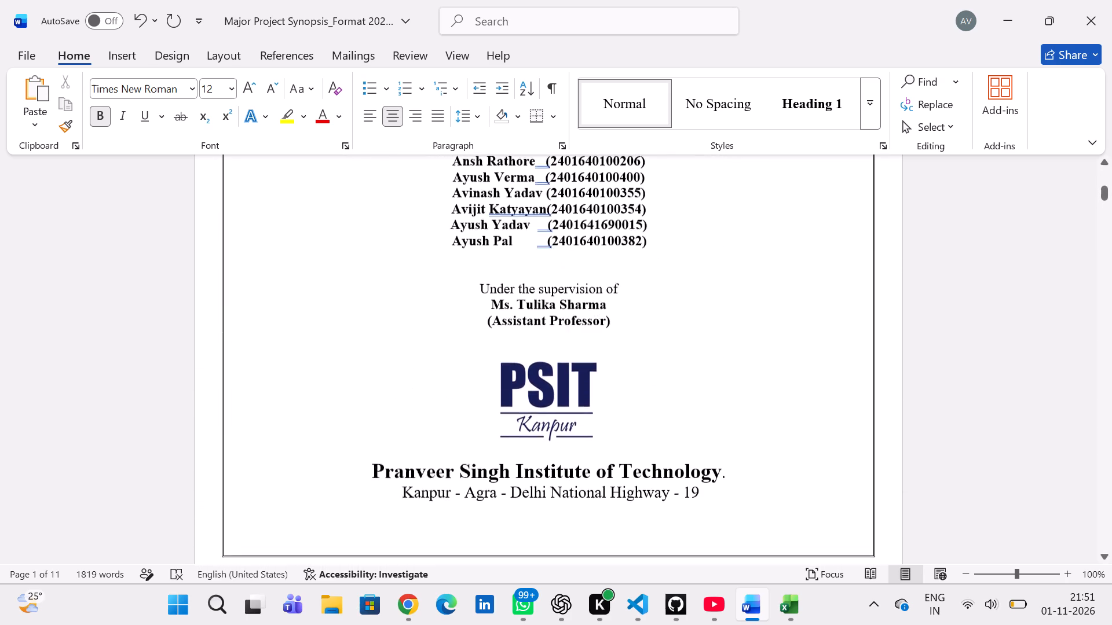
left_click(494, 346)
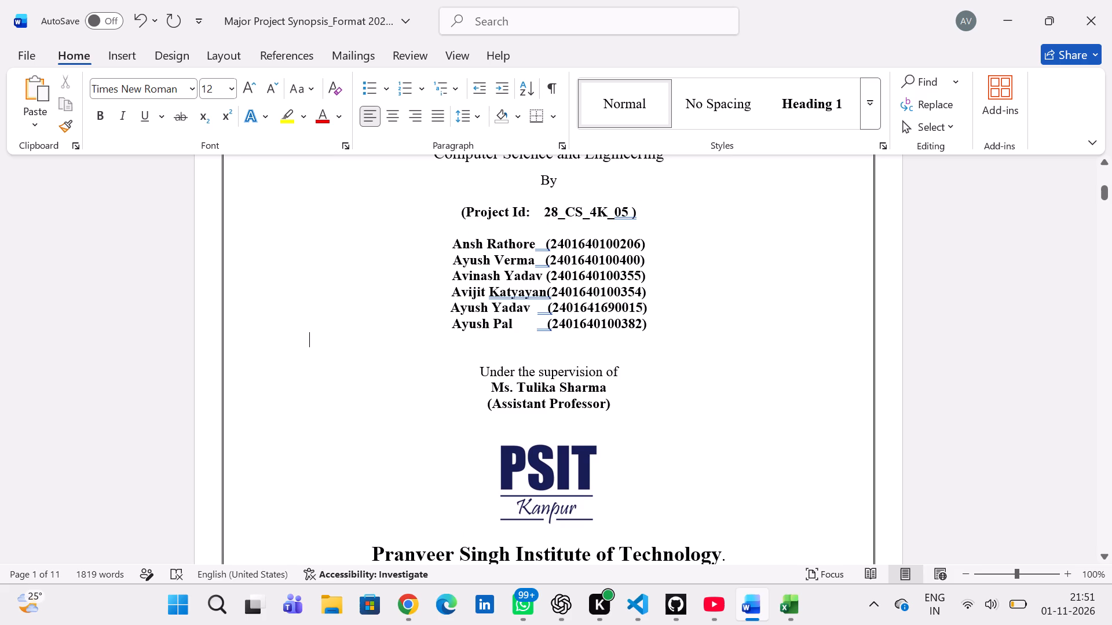
key("BackSpace")
scroll(573, 391, "left", 1)
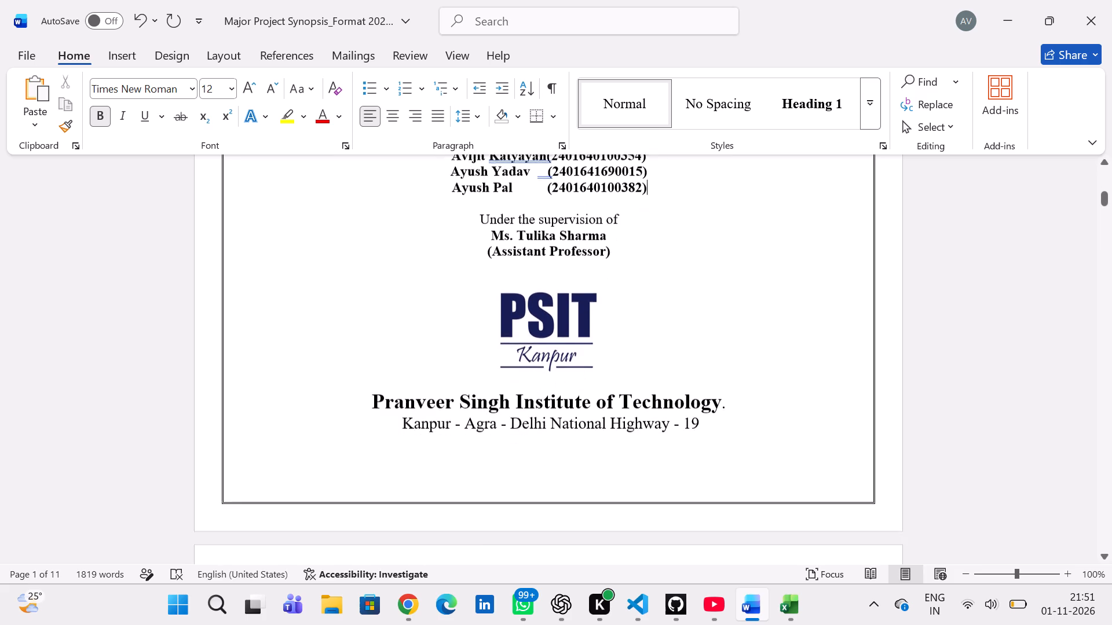
scroll(573, 391, "left", 2)
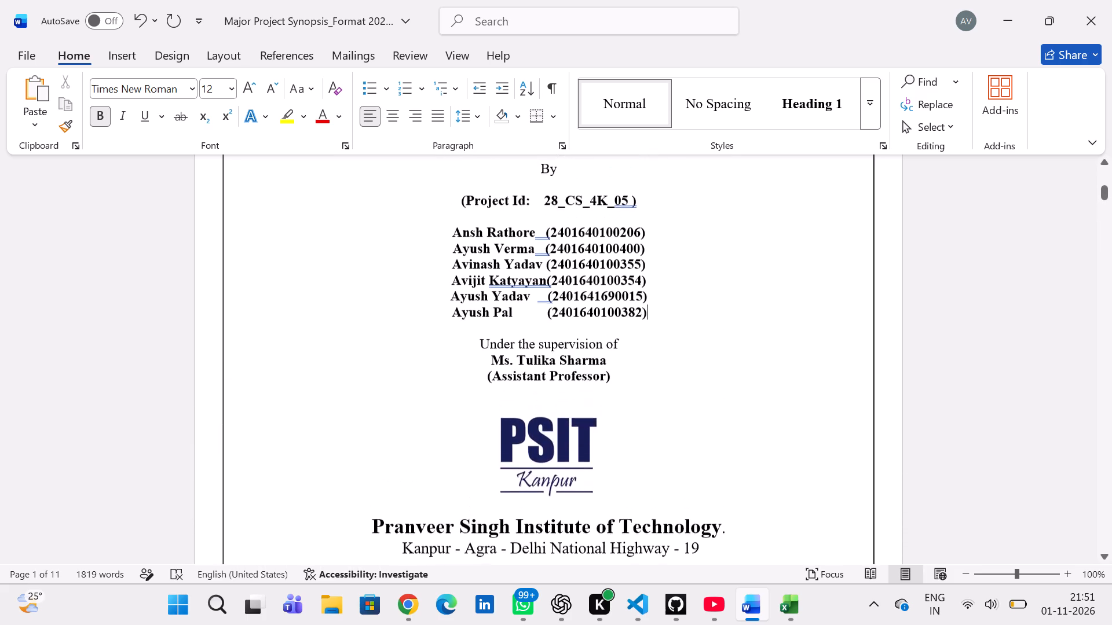
scroll(573, 391, "up", 1)
left_click(550, 268)
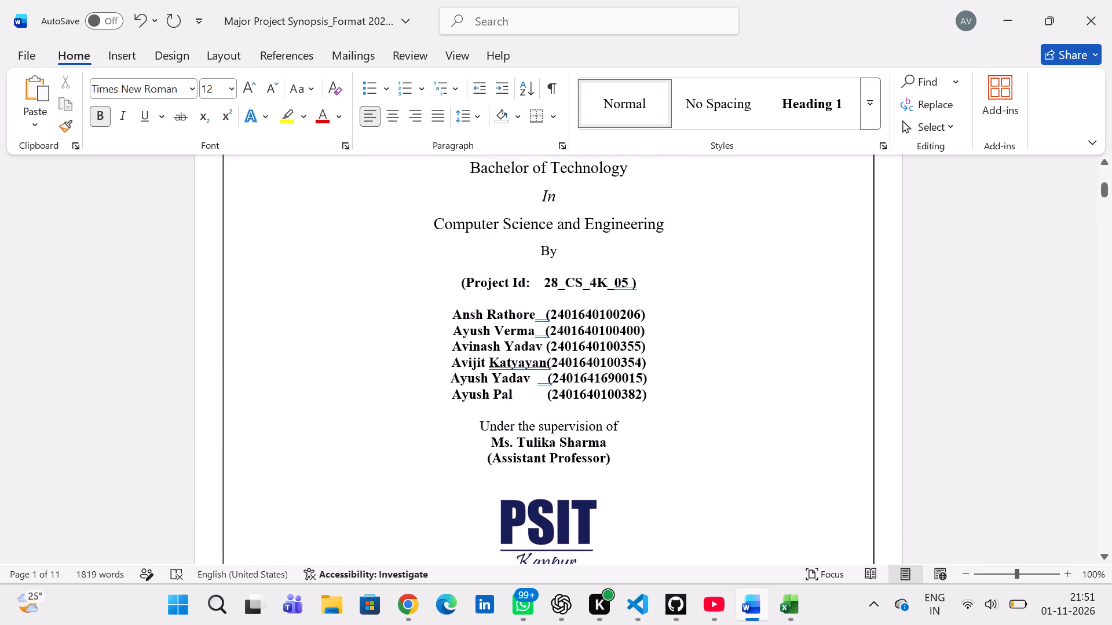
key("BackSpace")
key("BackSpace")
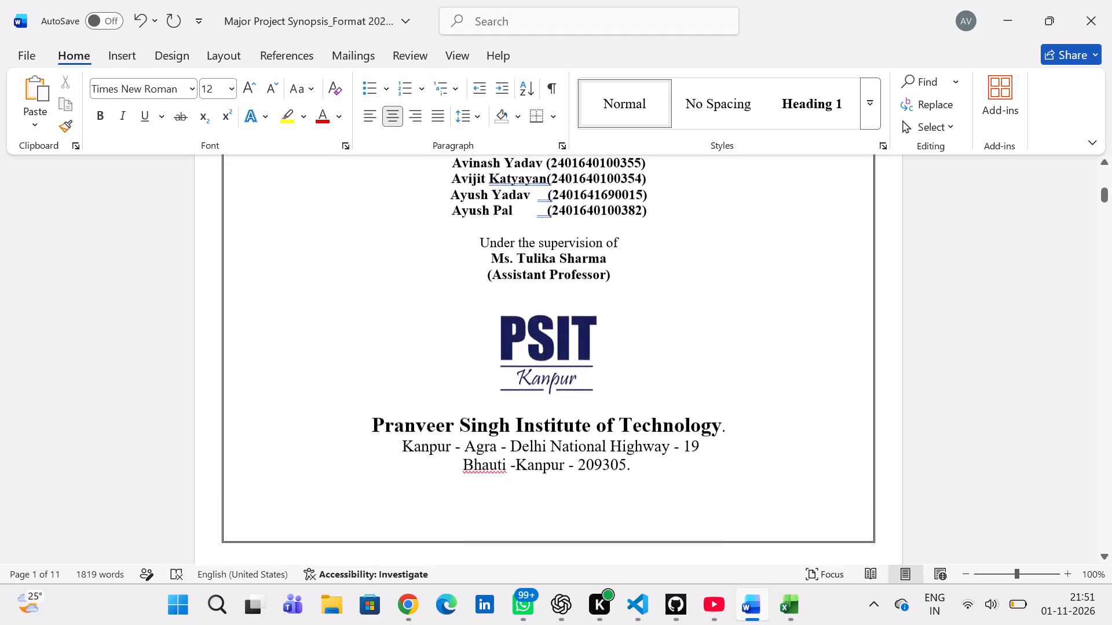
scroll(590, 372, "up", 1)
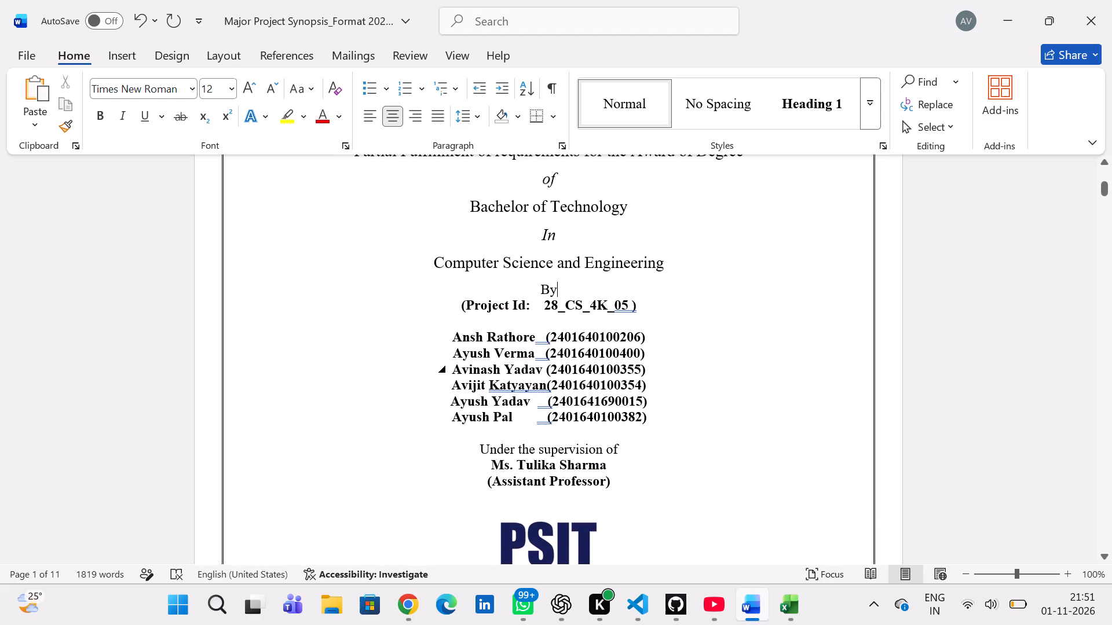
left_click(565, 277)
left_click(437, 399)
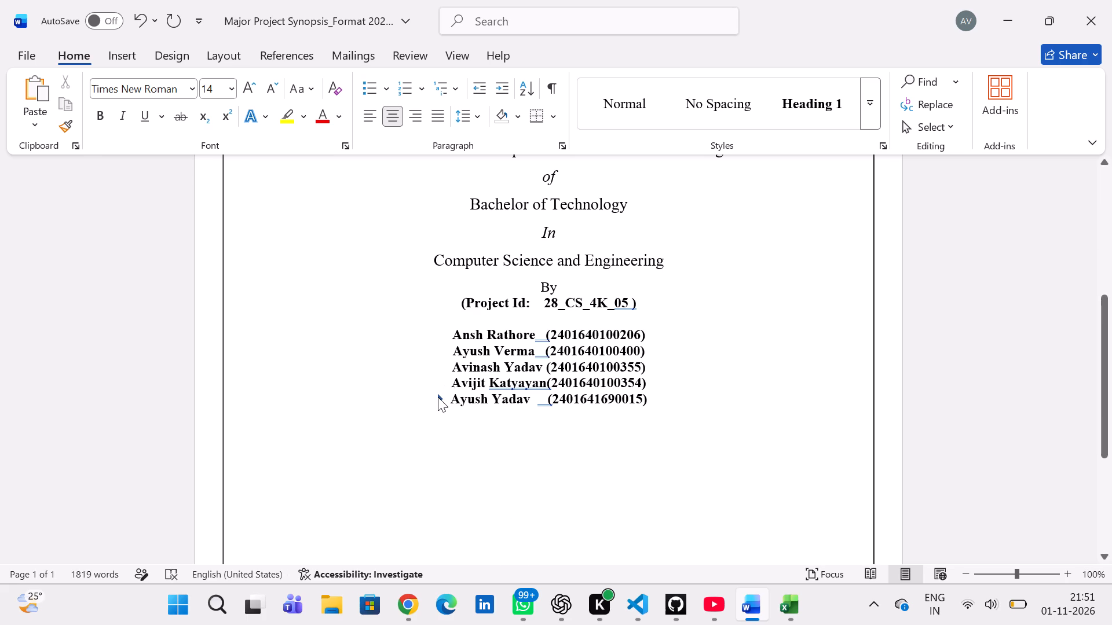
key("ctrl+z")
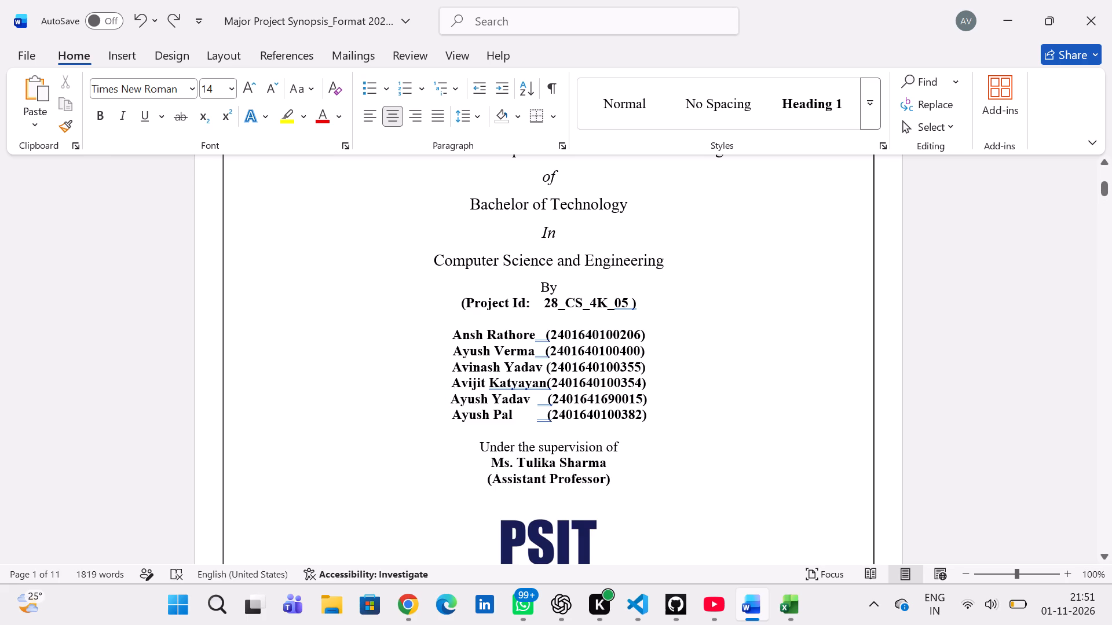
Delete the blank line between the project title and "Submitted in" so the university line fits on the cover page.
left_click(709, 418)
scroll(709, 418, "down", 3)
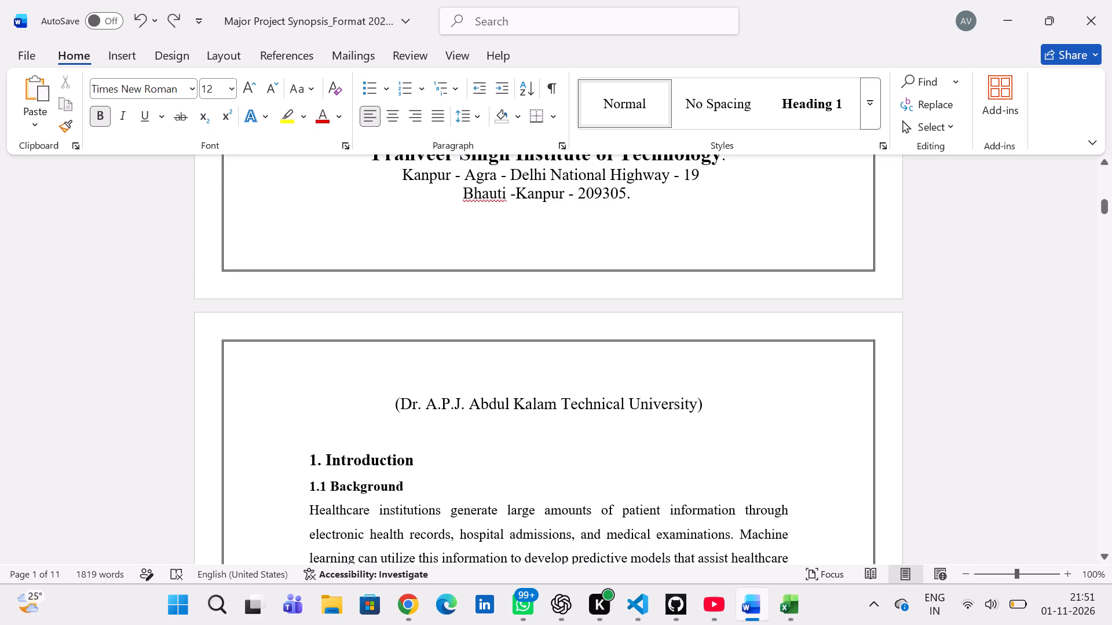
scroll(709, 418, "down", 1)
scroll(709, 418, "up", 3)
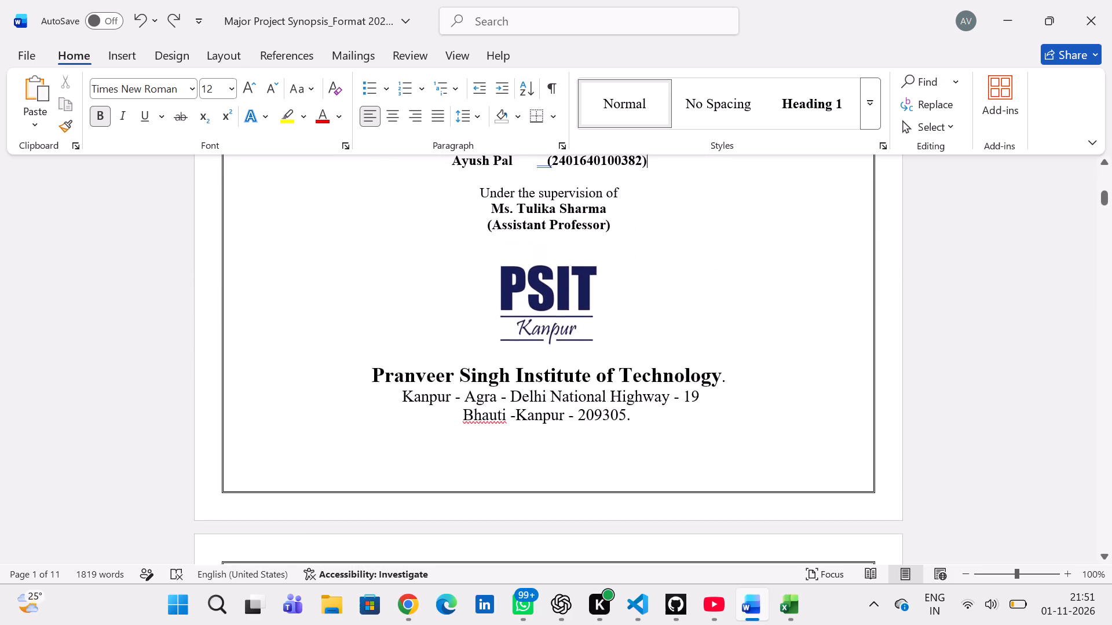
scroll(709, 418, "up", 3)
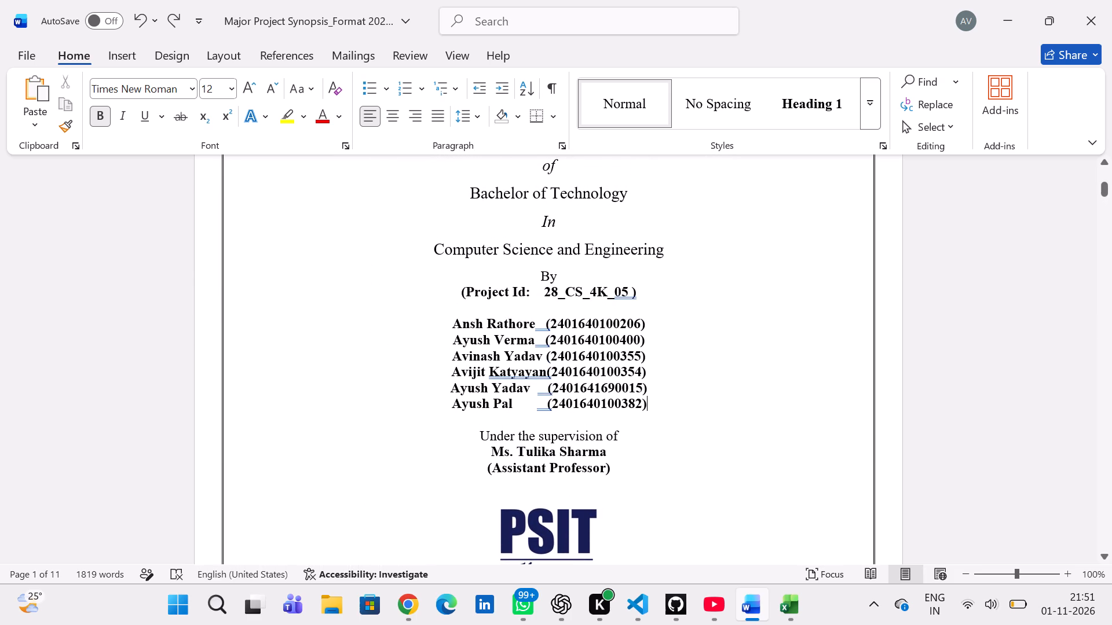
left_click(547, 238)
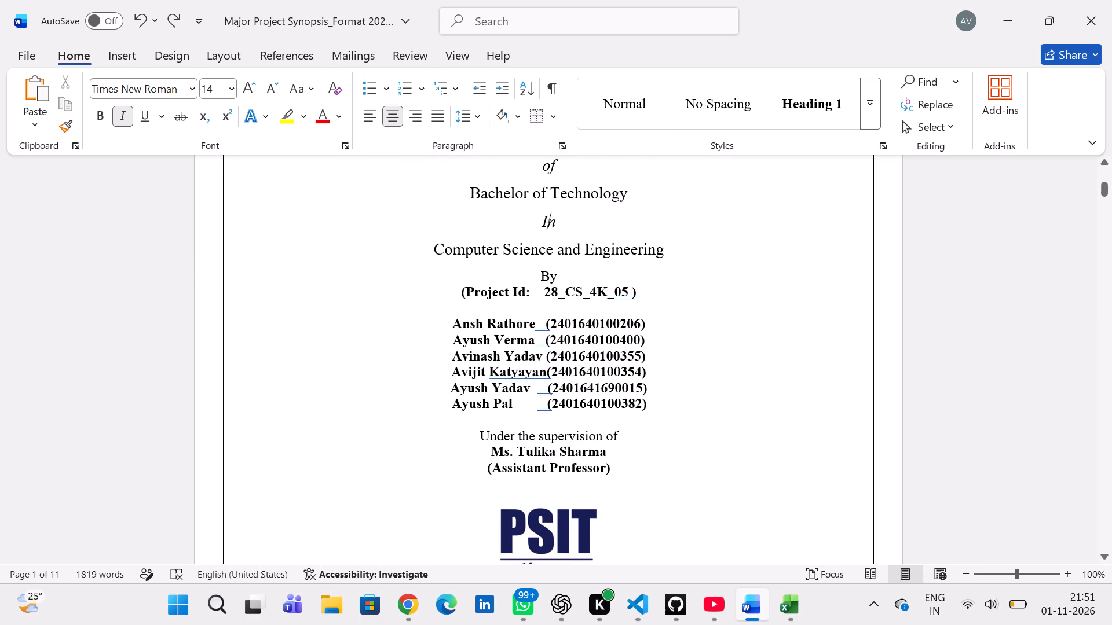
left_click_drag(572, 278, 484, 189)
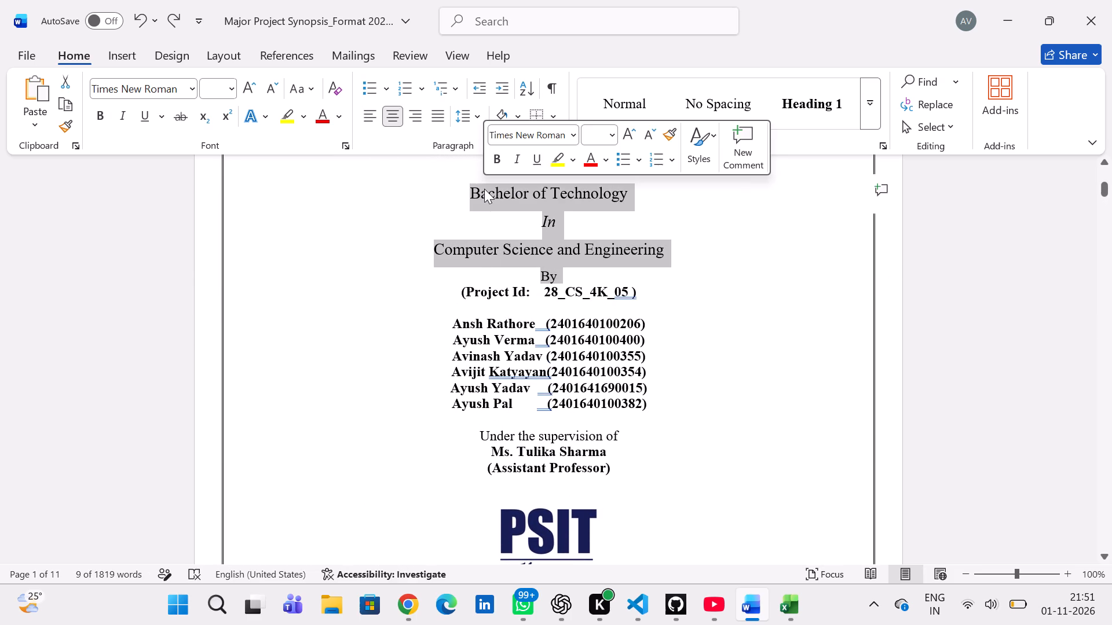
scroll(484, 189, "up", 1)
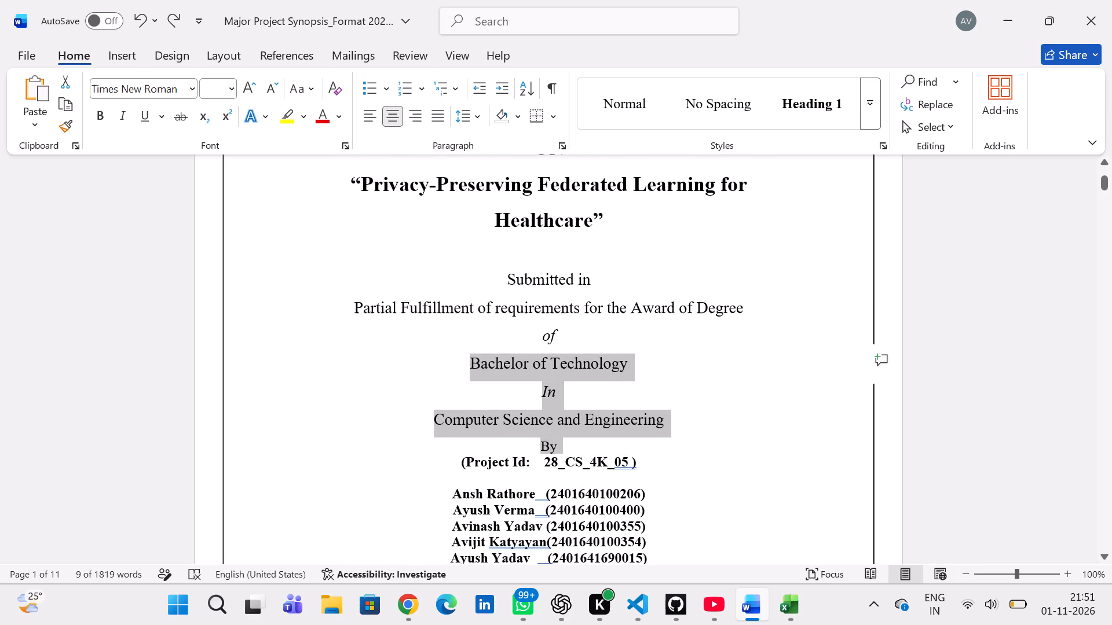
left_click(495, 265)
key("BackSpace")
key("BackSpace")
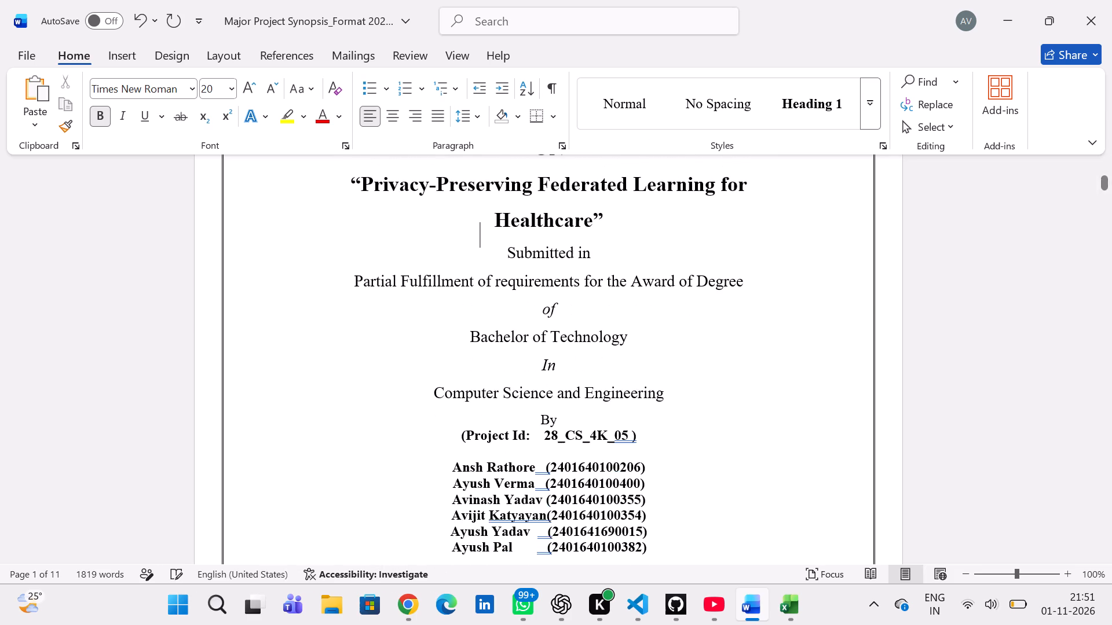
Look through the document from the cover page to the last page to check the page layout.
scroll(495, 265, "down", 5)
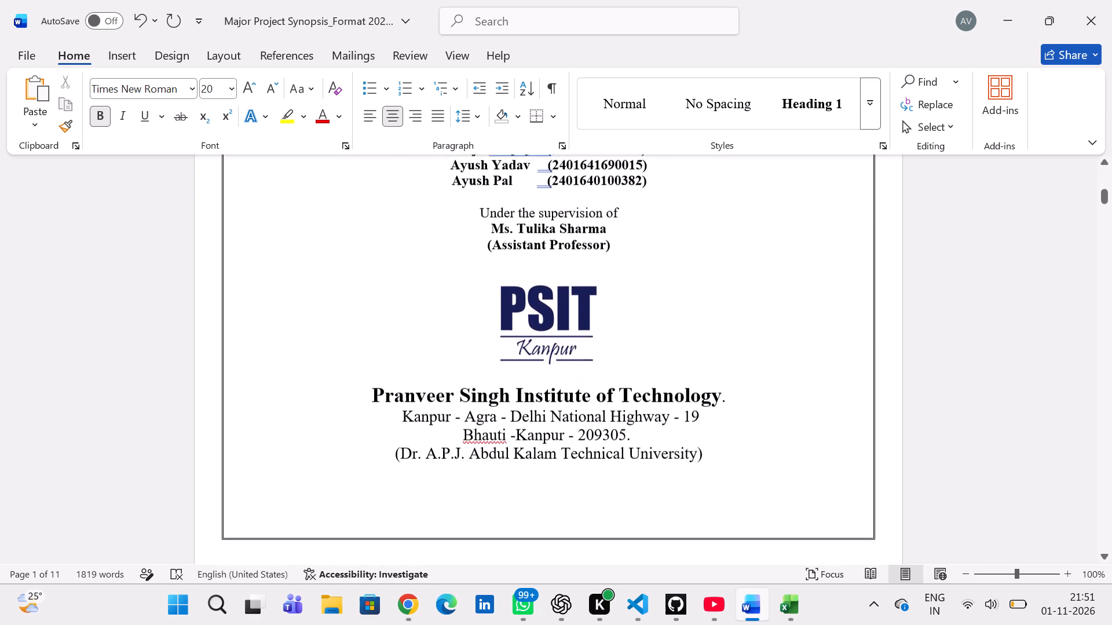
scroll(495, 265, "down", 2)
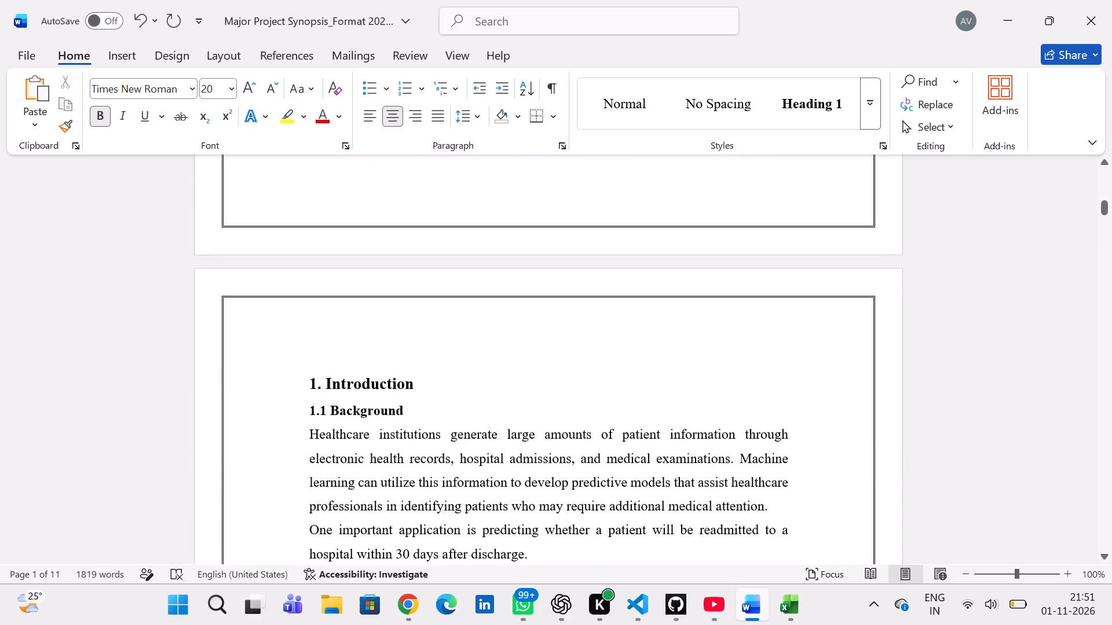
scroll(424, 468, "down", 7)
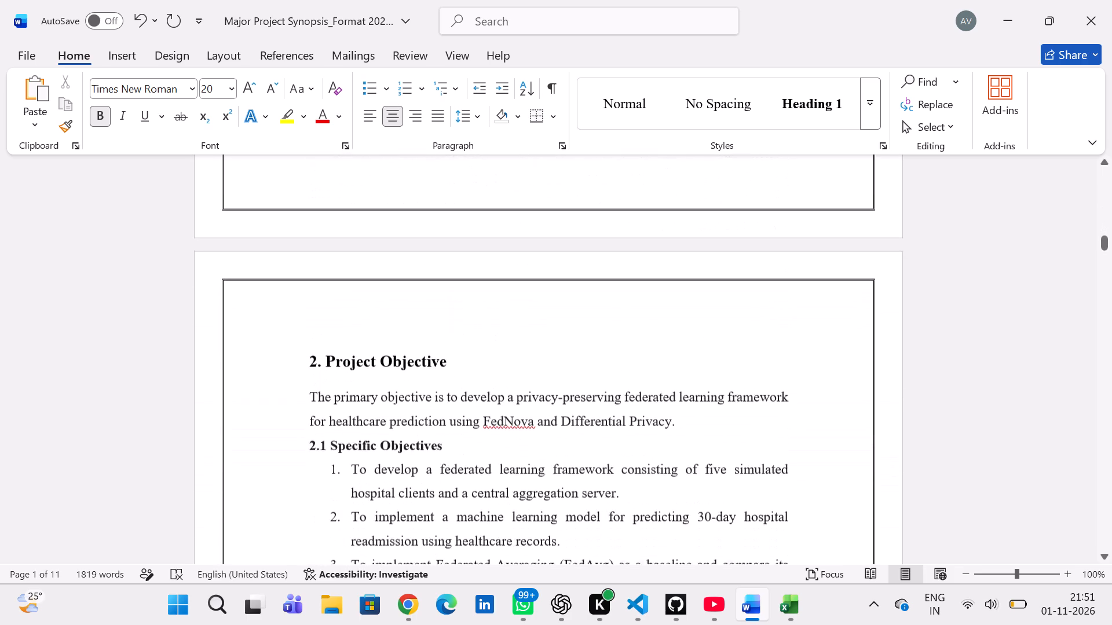
scroll(424, 468, "down", 10)
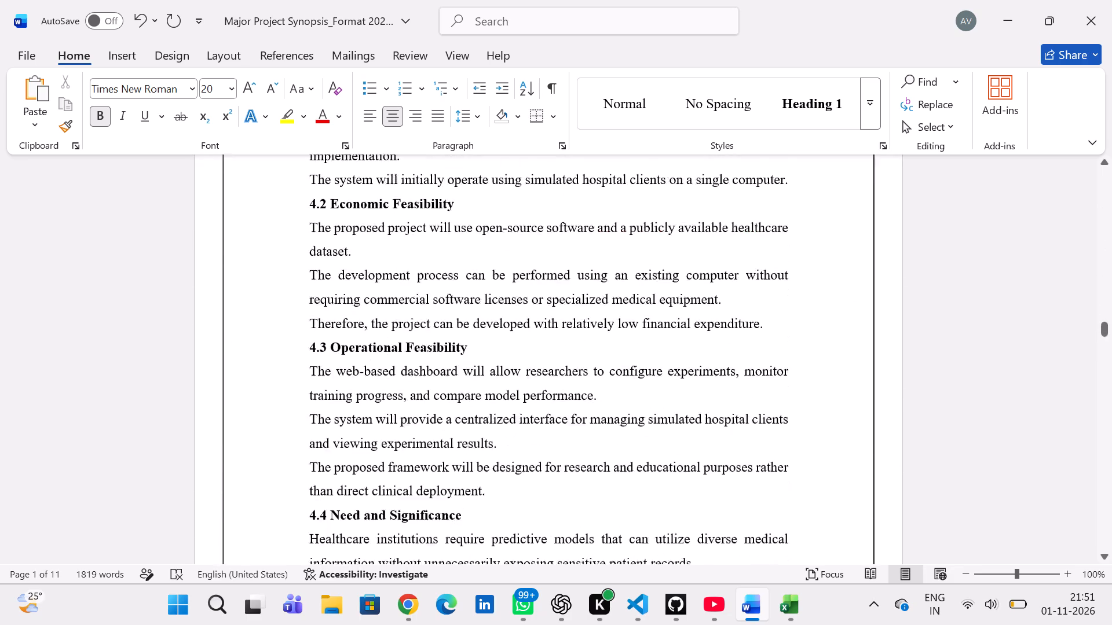
scroll(424, 468, "down", 8)
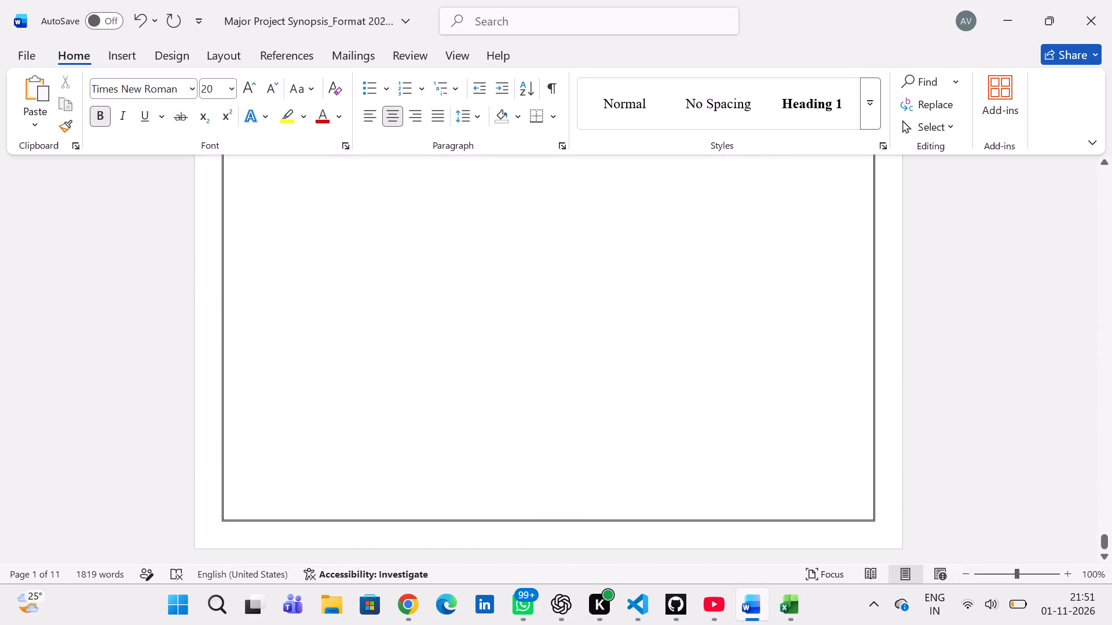
scroll(424, 468, "up", 16)
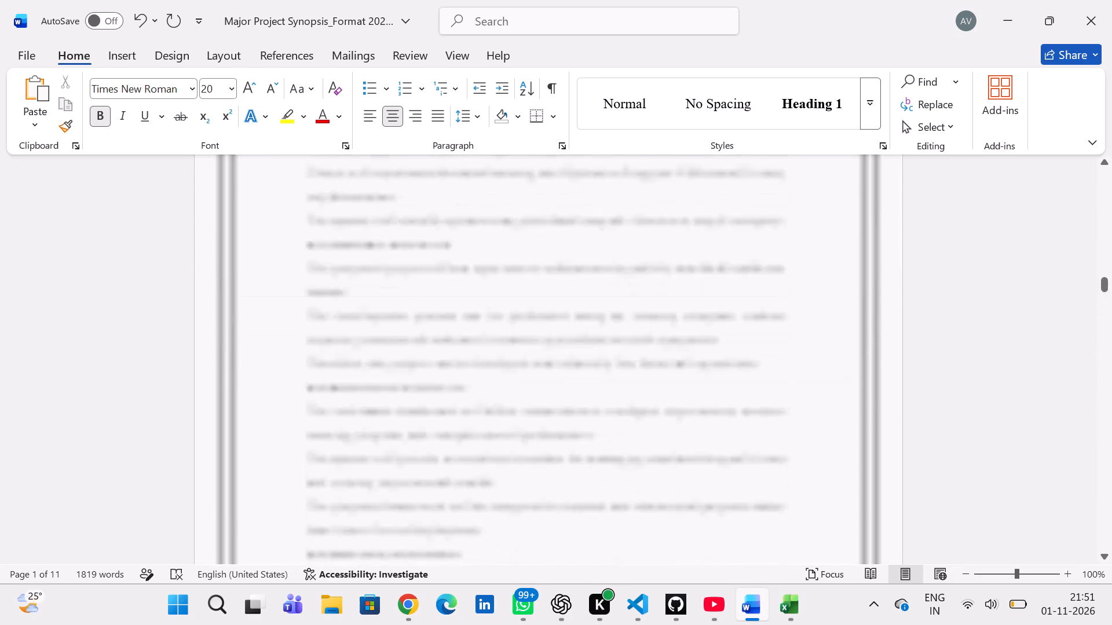
scroll(424, 468, "up", 11)
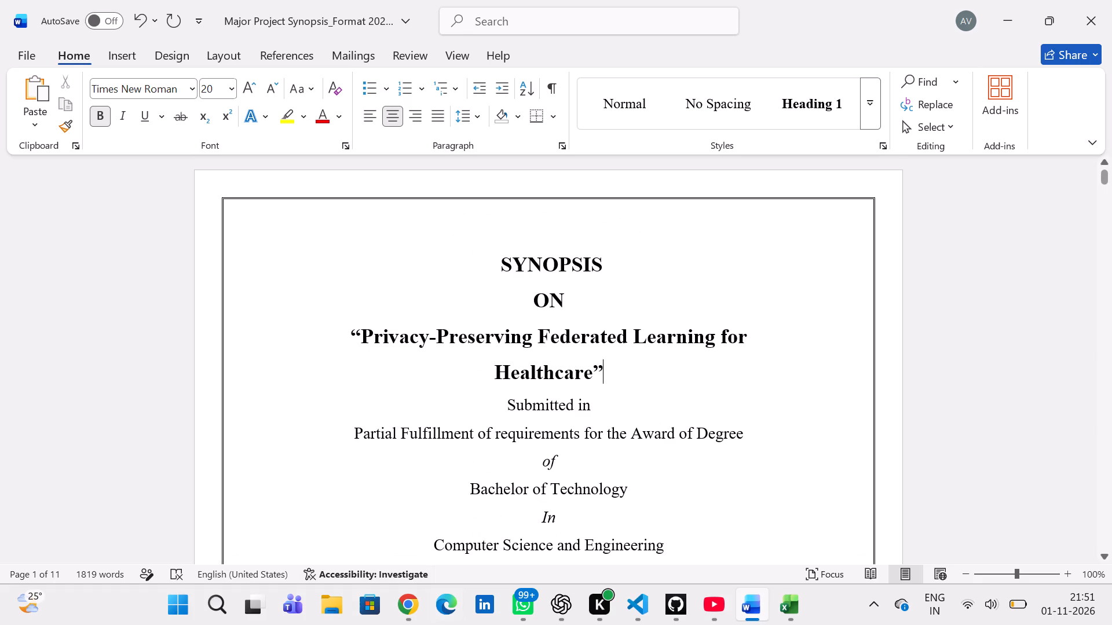
Review the cover page and compare its project ID, student, roll number and supervisor details with the batch's Excel project list.
scroll(593, 441, "down", 10)
scroll(593, 441, "up", 20)
scroll(593, 441, "up", 20)
scroll(593, 441, "up", 20)
scroll(593, 441, "up", 20)
scroll(593, 441, "up", 20)
scroll(593, 441, "up", 4)
scroll(593, 441, "down", 3)
scroll(593, 441, "right", 1)
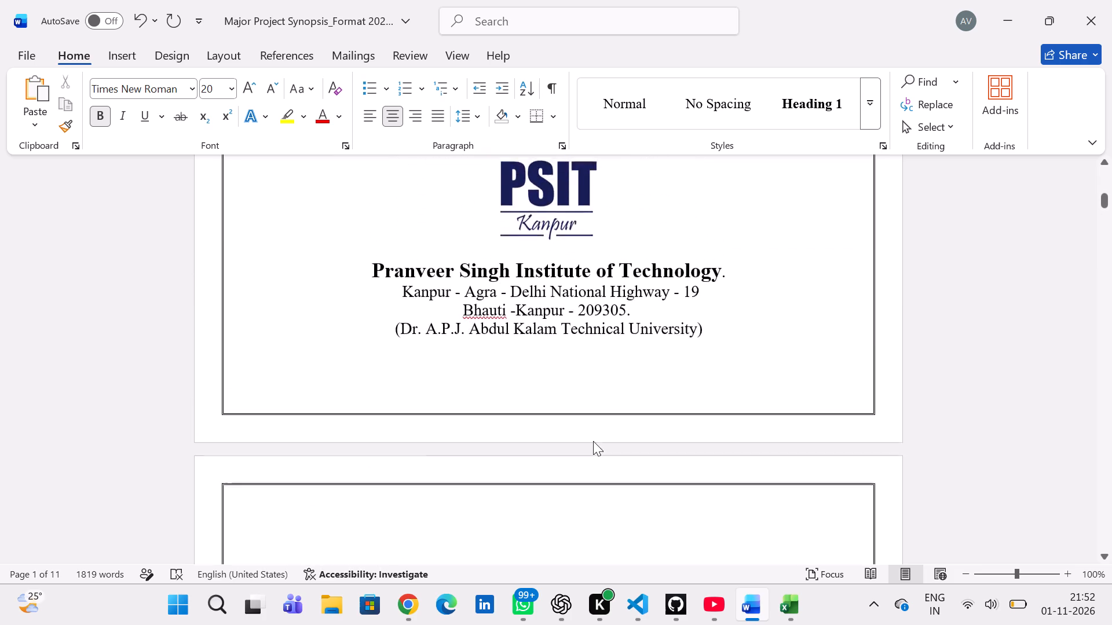
scroll(593, 441, "right", 1)
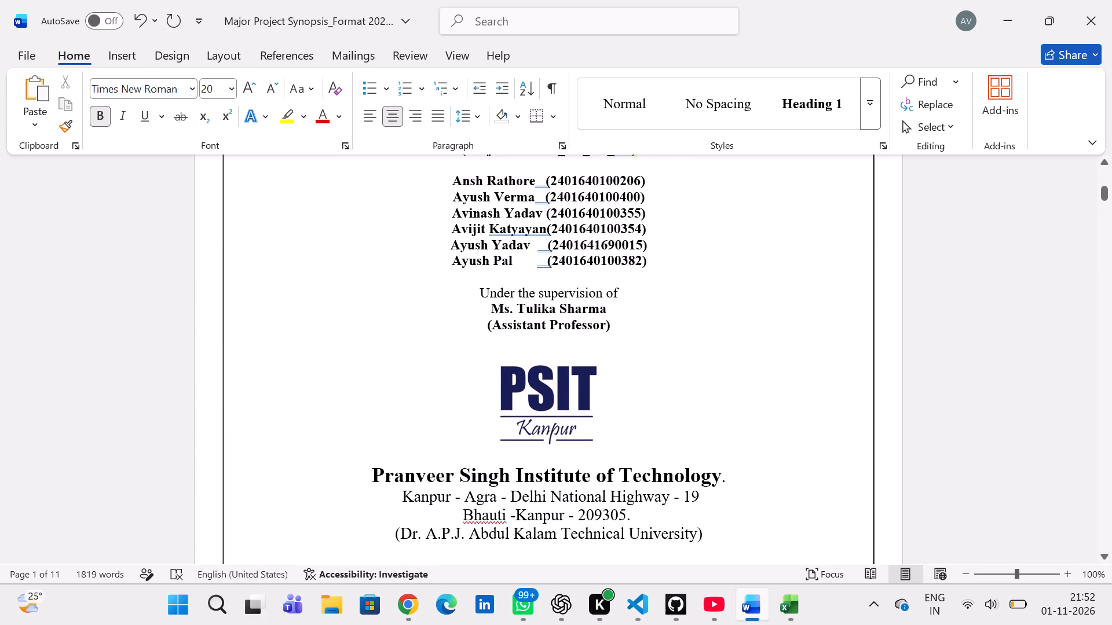
scroll(628, 352, "up", 1)
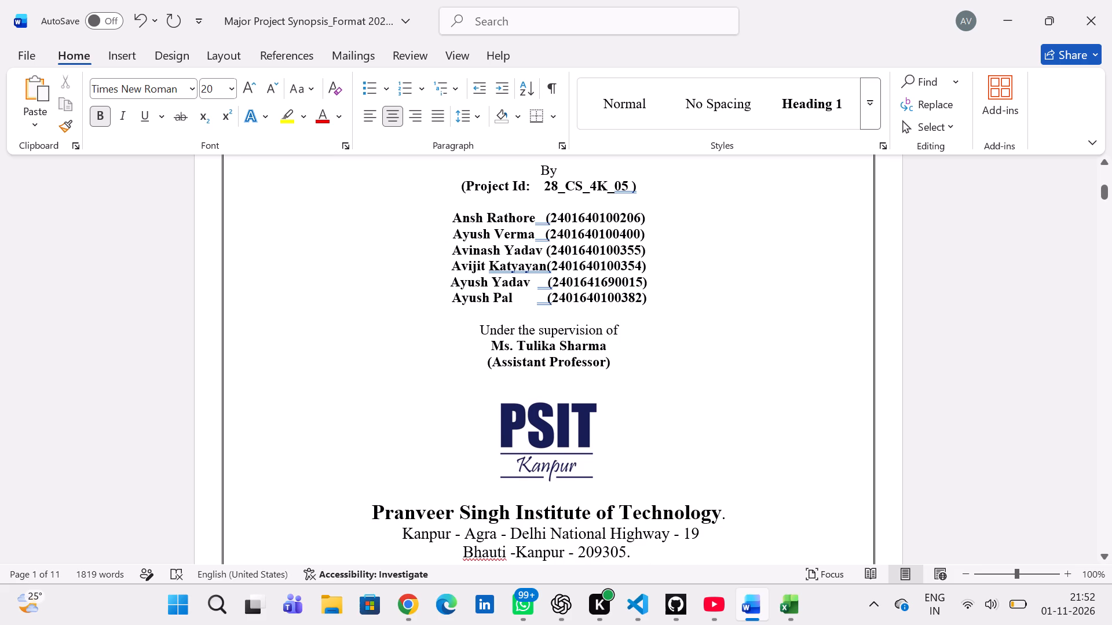
left_click(782, 606)
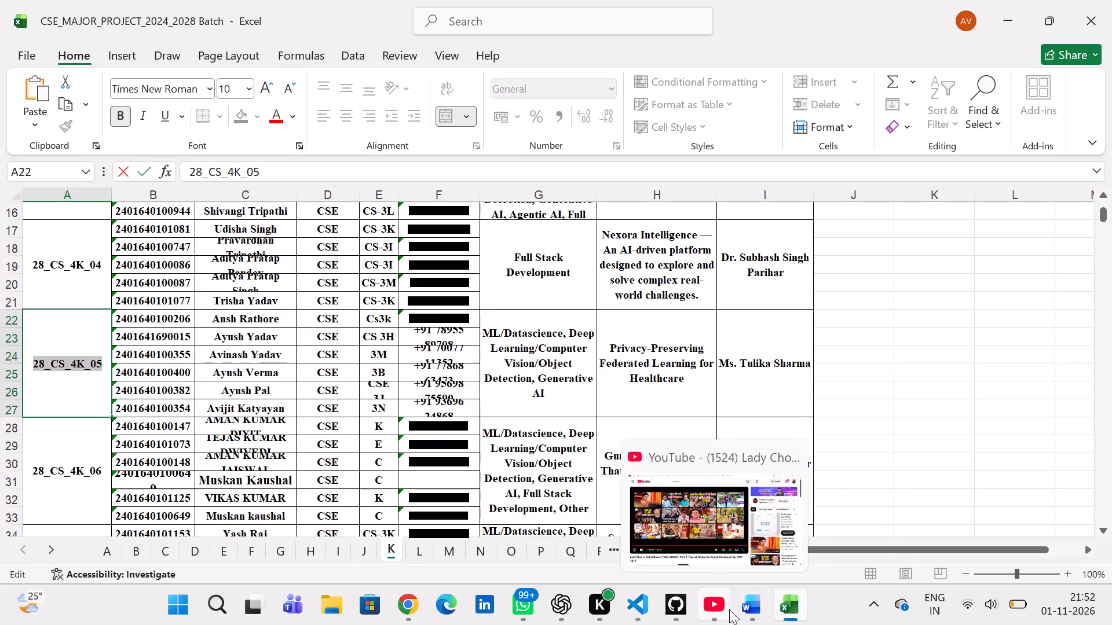
left_click(756, 609)
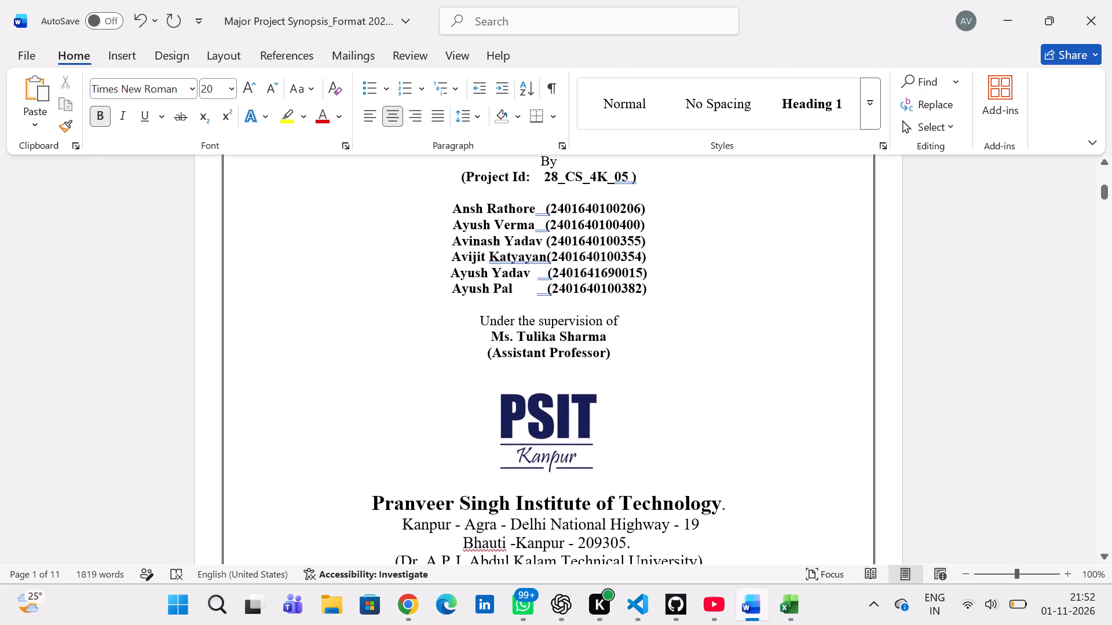
Remove two extra spaces between "Project Id:" and 28_CS_4K_05 on the cover page.
scroll(690, 411, "up", 3)
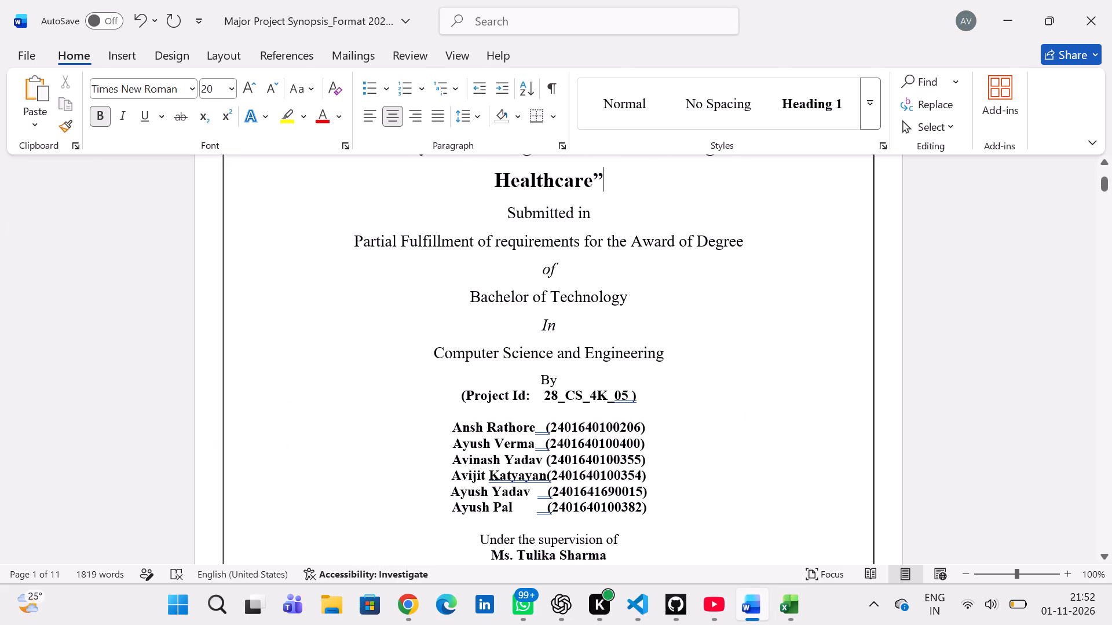
left_click(541, 399)
key("BackSpace")
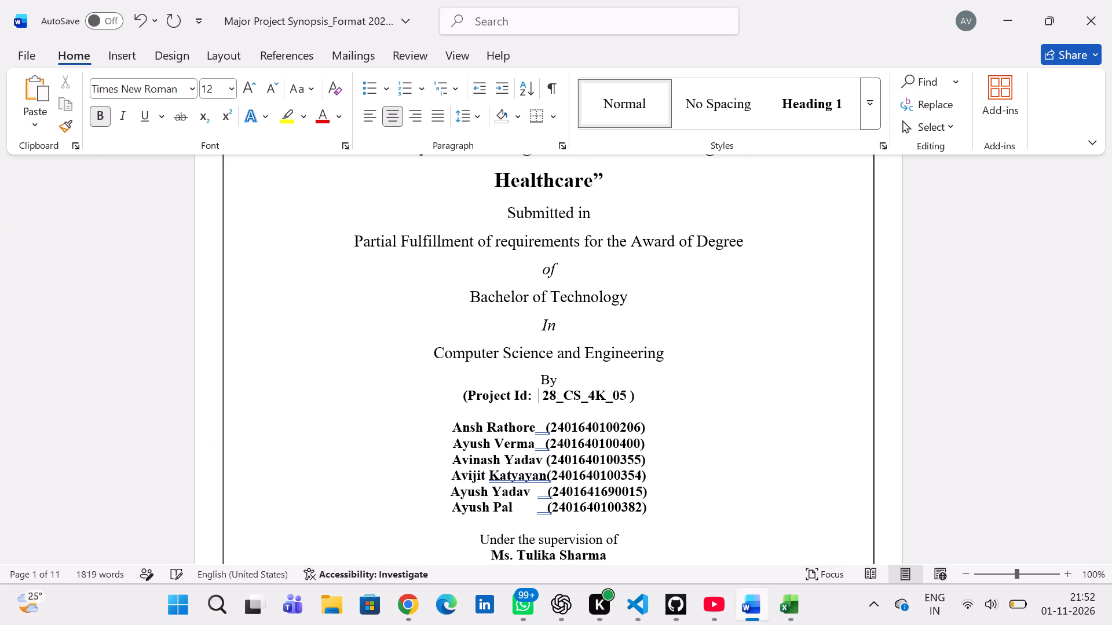
key("BackSpace")
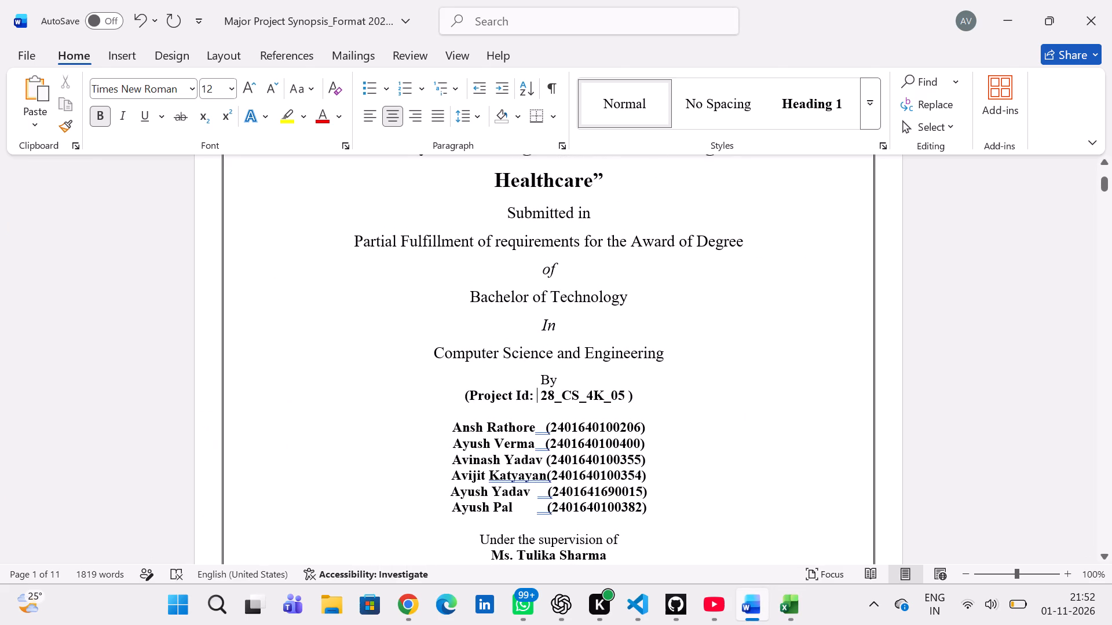
left_click(468, 398)
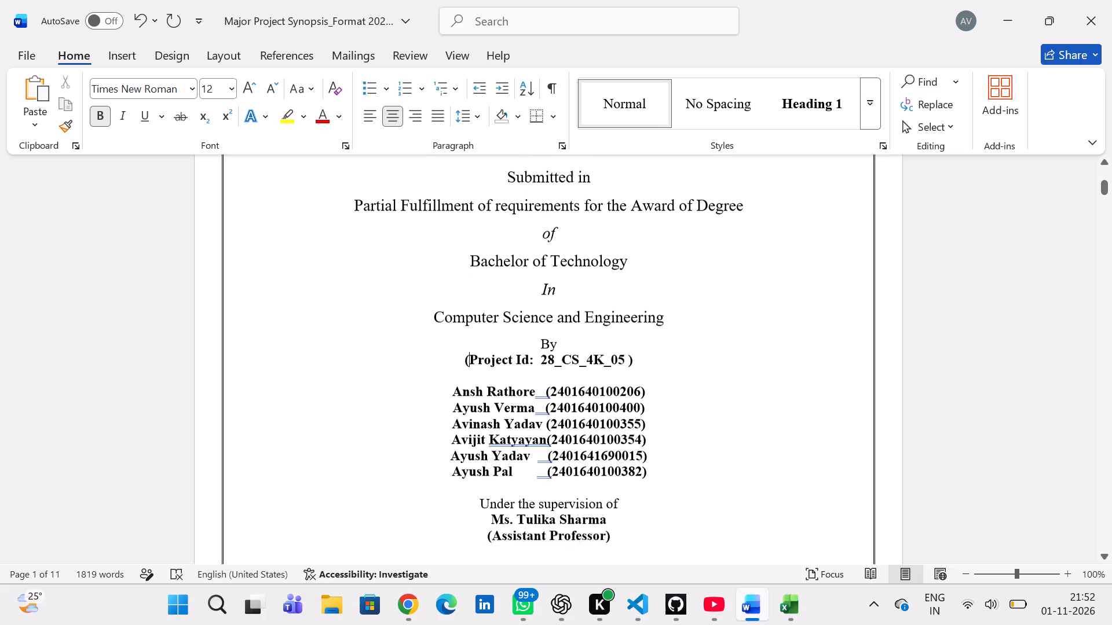
scroll(634, 430, "up", 1)
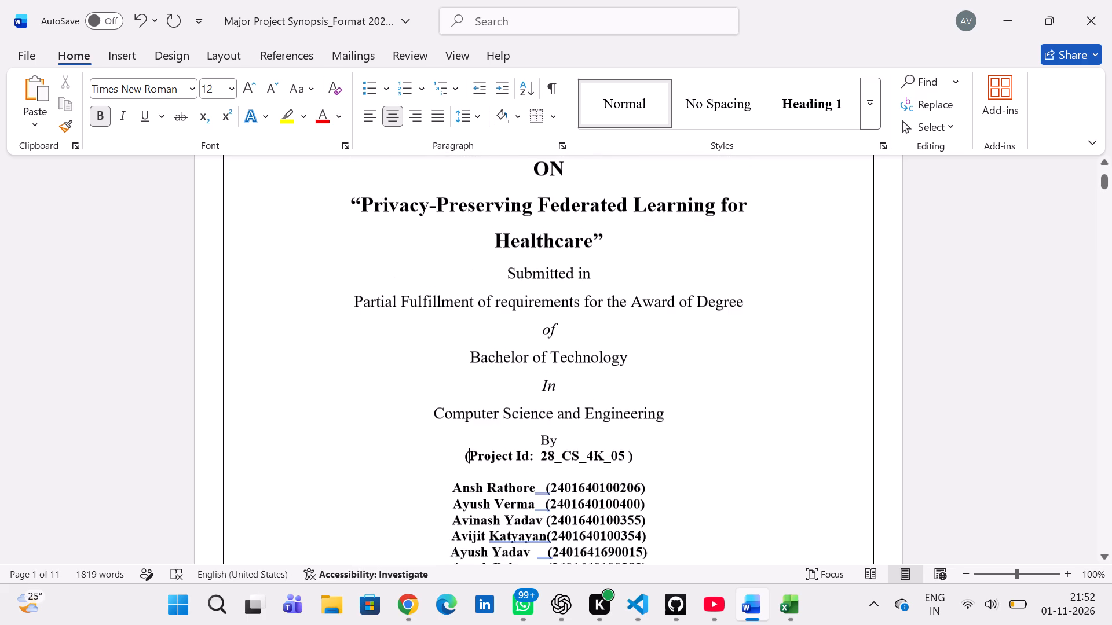
Save a PDF copy of the synopsis in the Downloads folder, keeping the file name Major Project Synopsis_Format 2026-27.
left_click(313, 28)
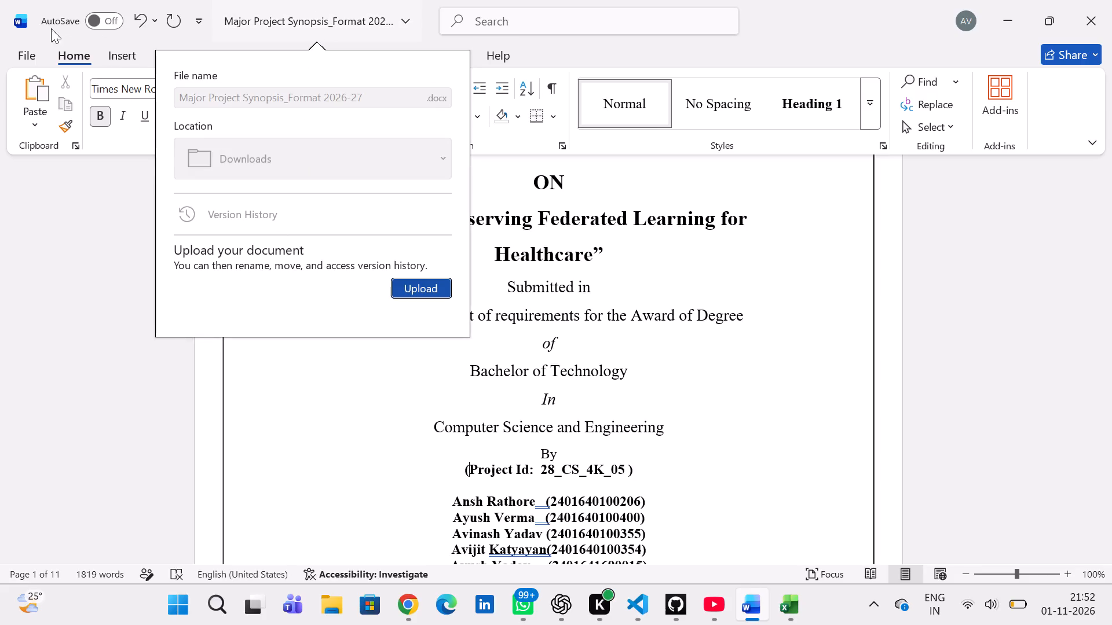
left_click(27, 49)
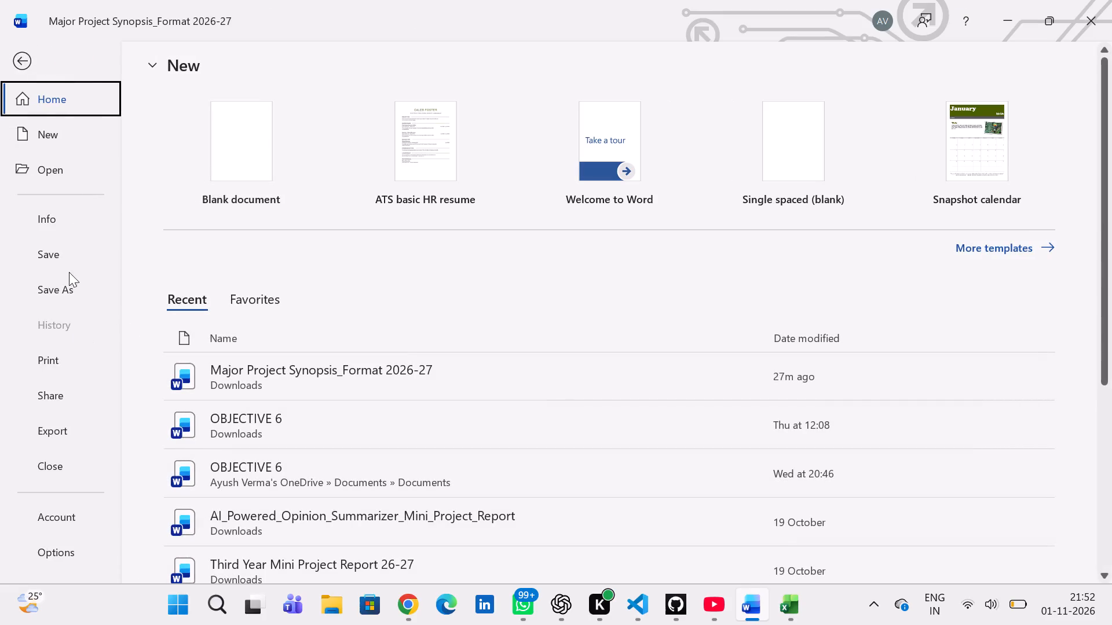
left_click(59, 295)
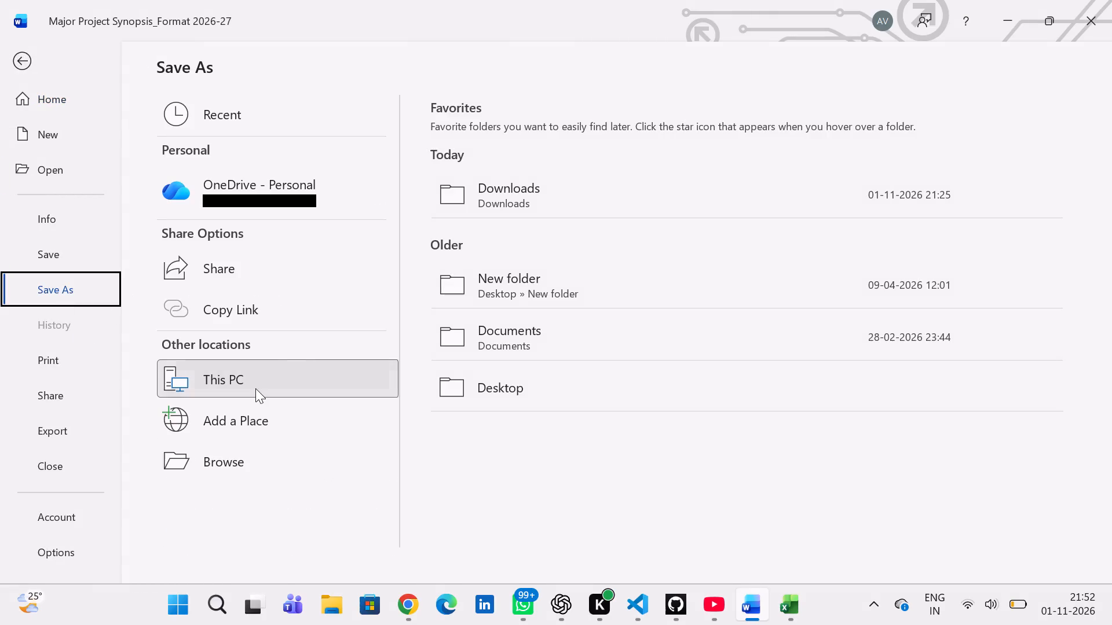
left_click(255, 388)
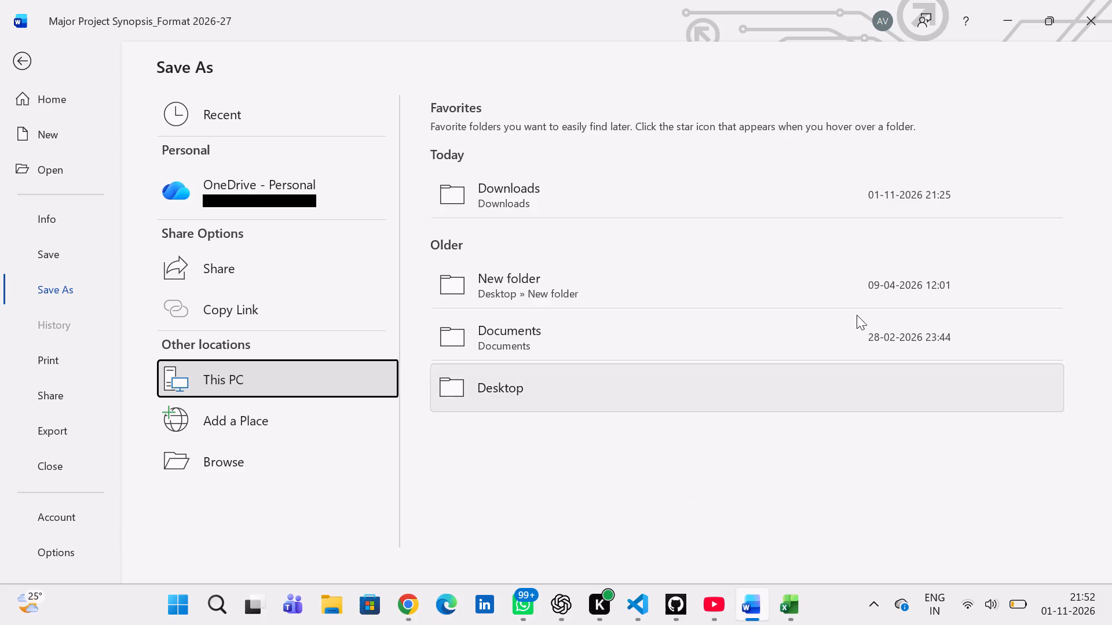
left_click(718, 183)
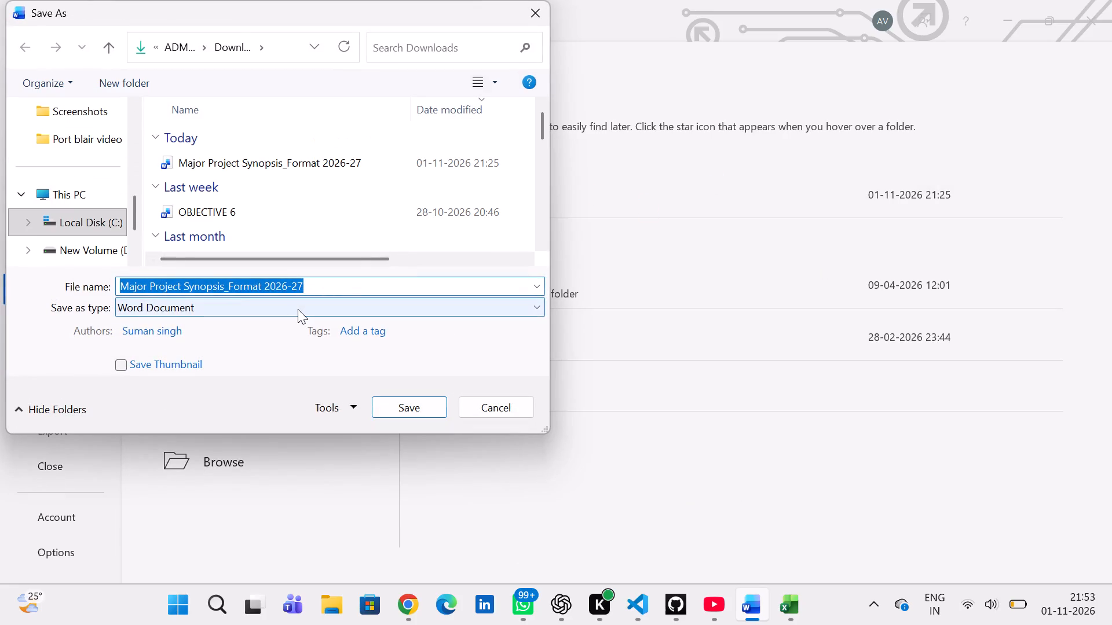
left_click(298, 309)
left_click(210, 419)
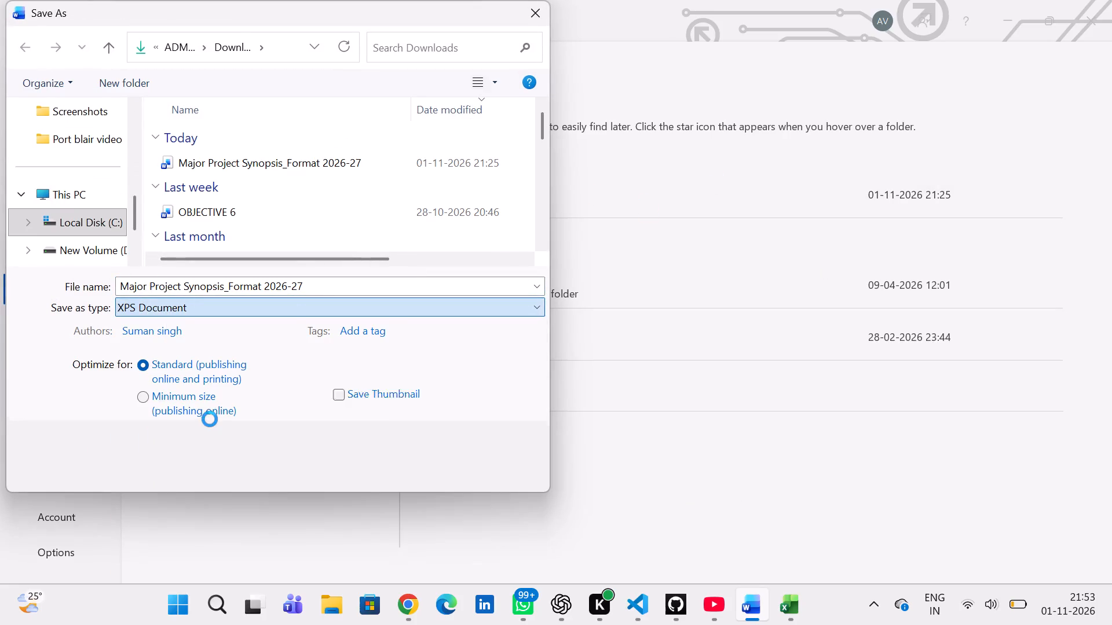
left_click(299, 305)
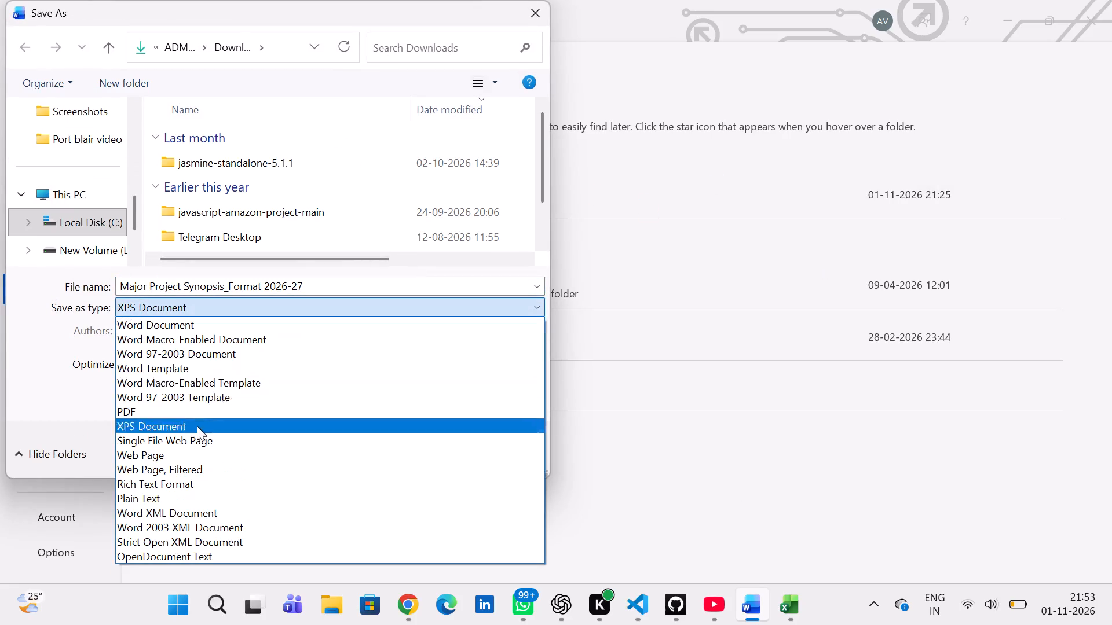
left_click(246, 410)
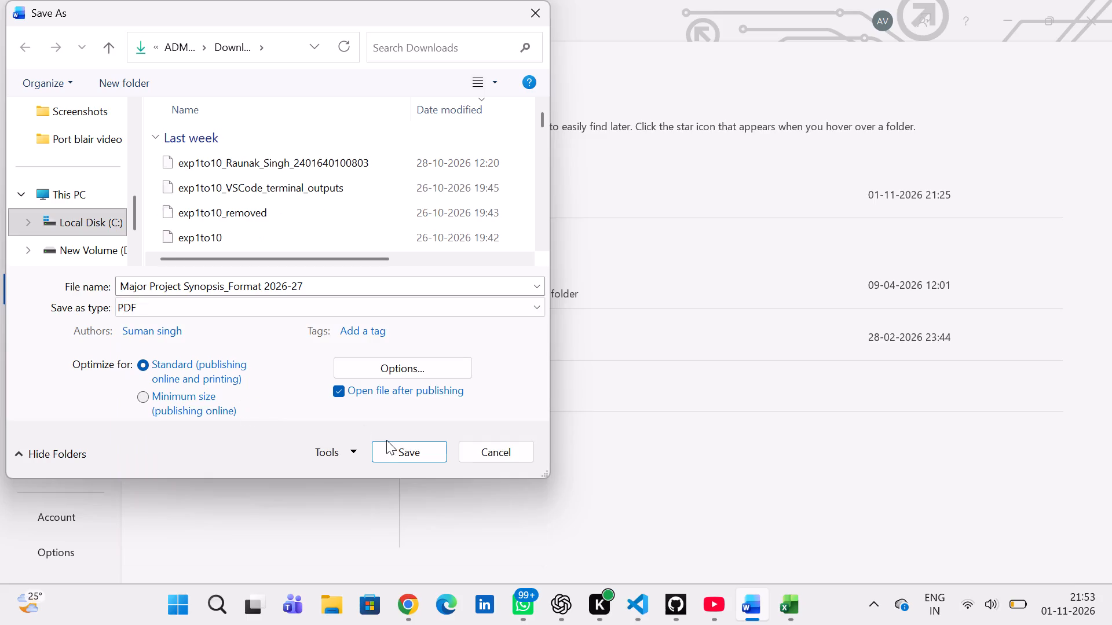
left_click(396, 447)
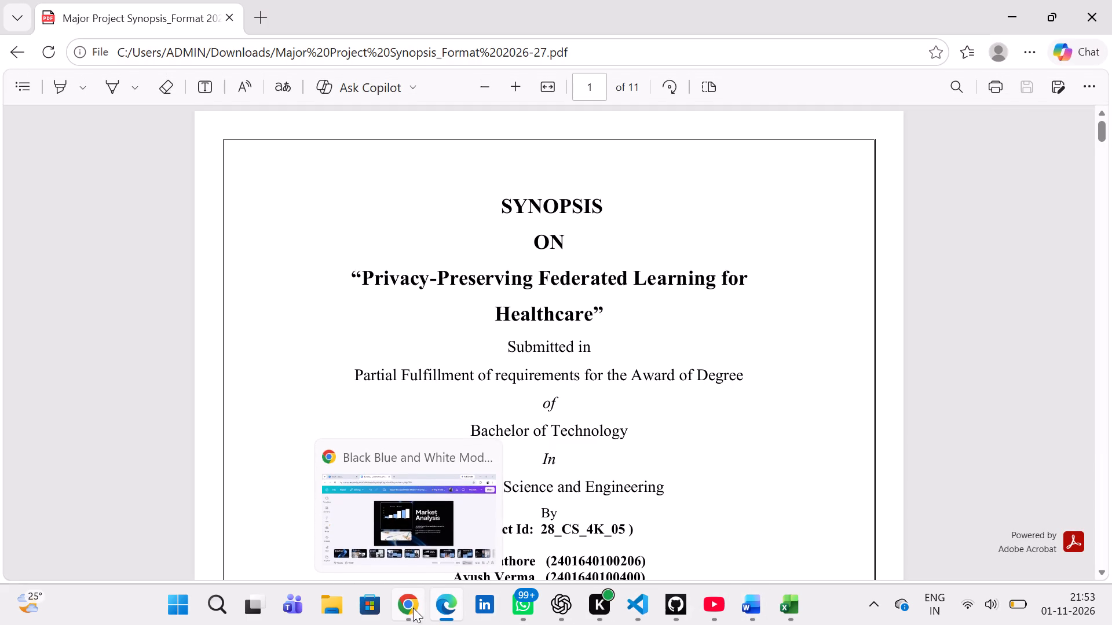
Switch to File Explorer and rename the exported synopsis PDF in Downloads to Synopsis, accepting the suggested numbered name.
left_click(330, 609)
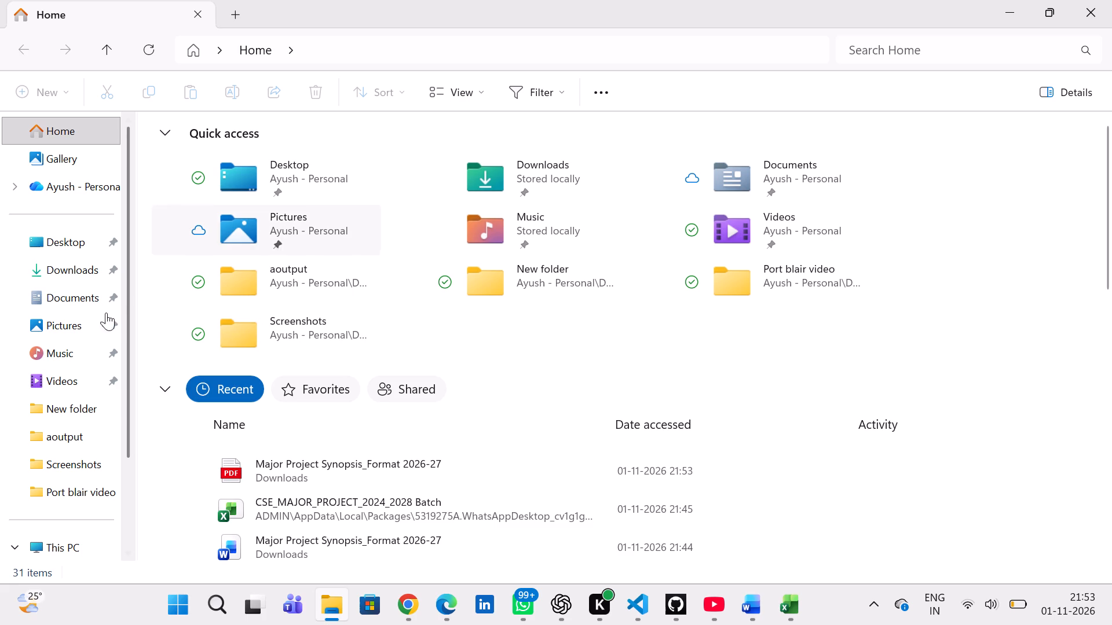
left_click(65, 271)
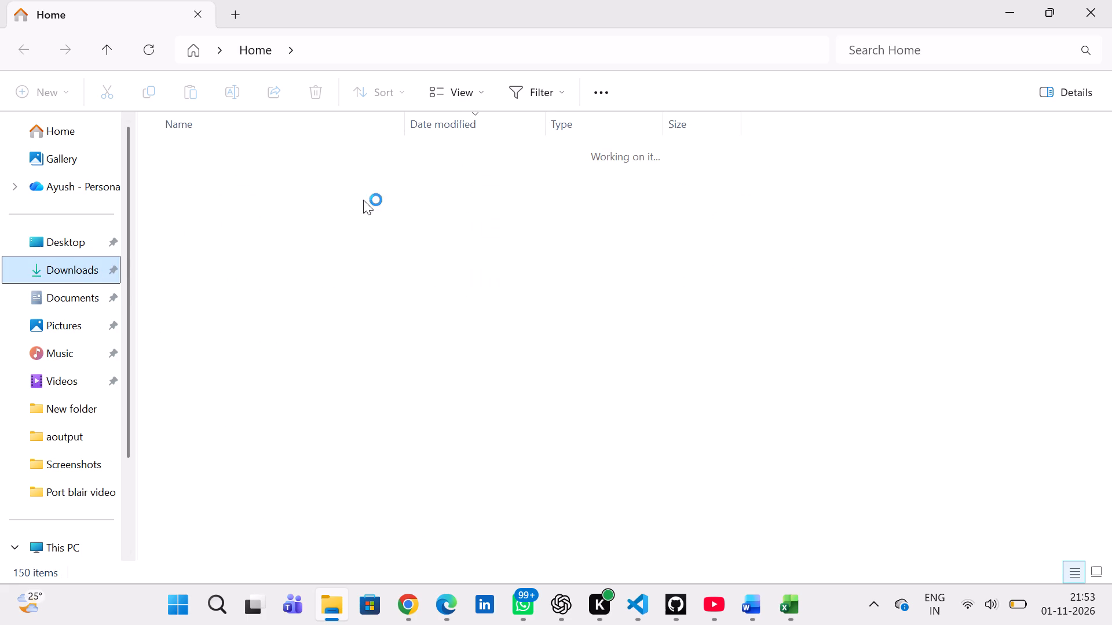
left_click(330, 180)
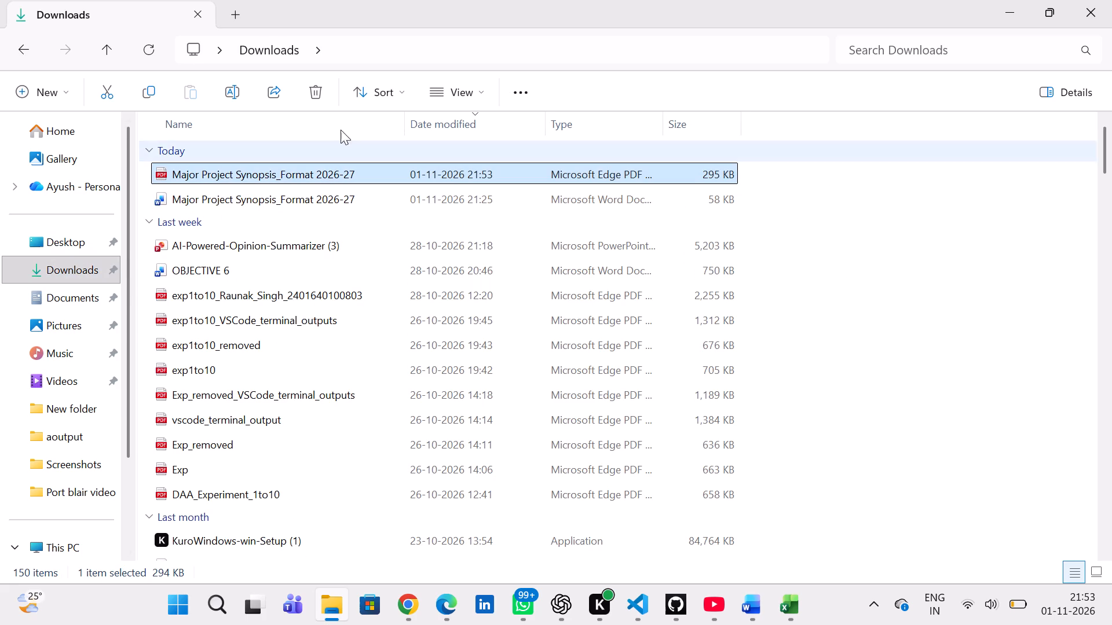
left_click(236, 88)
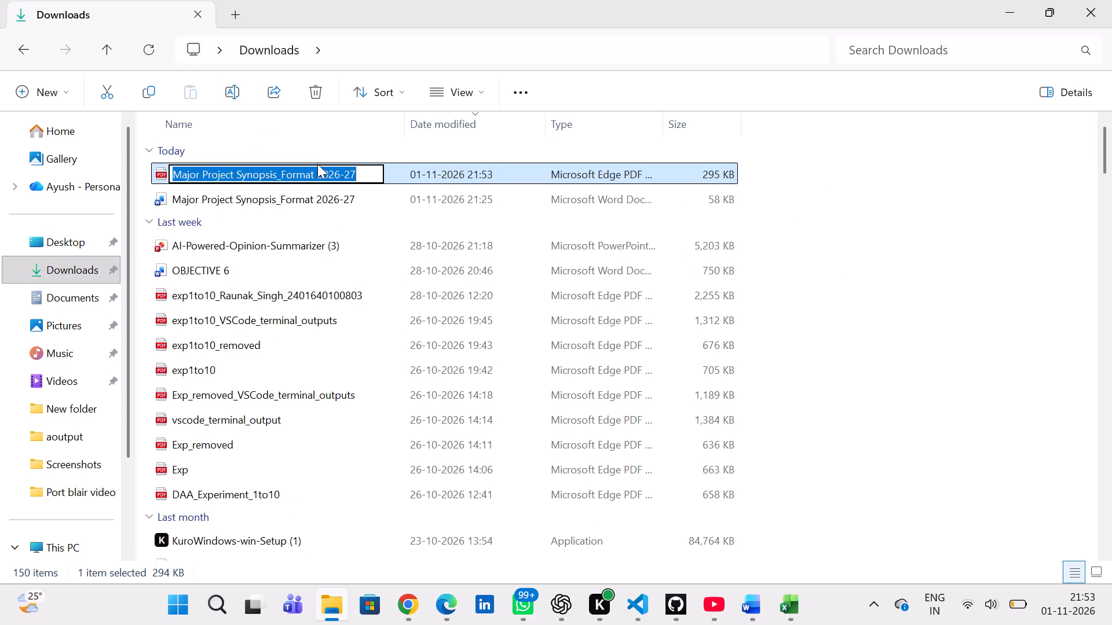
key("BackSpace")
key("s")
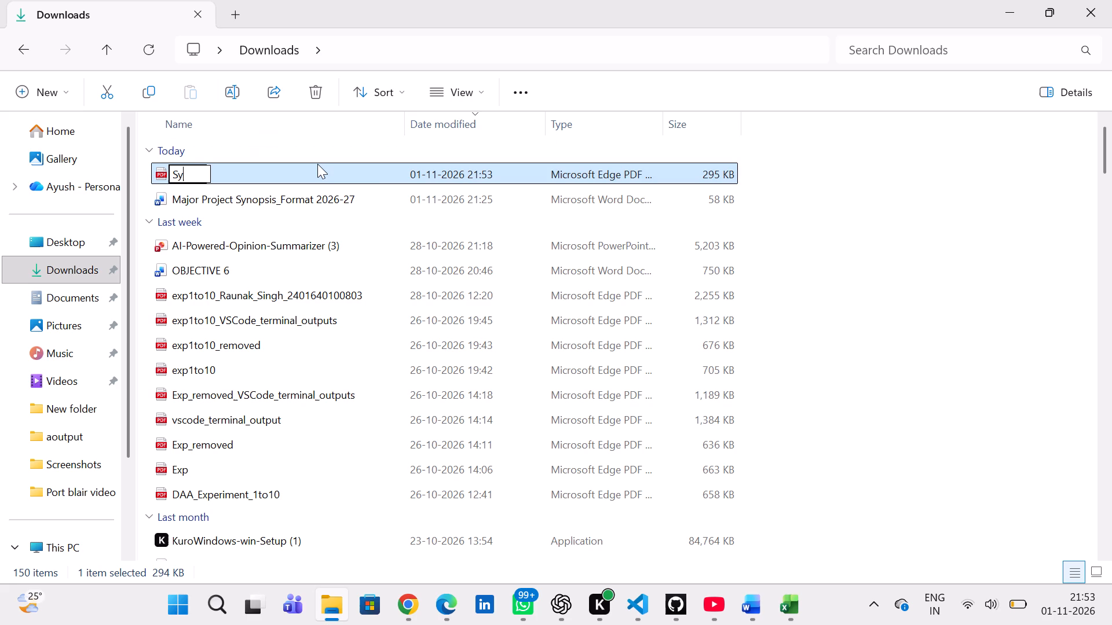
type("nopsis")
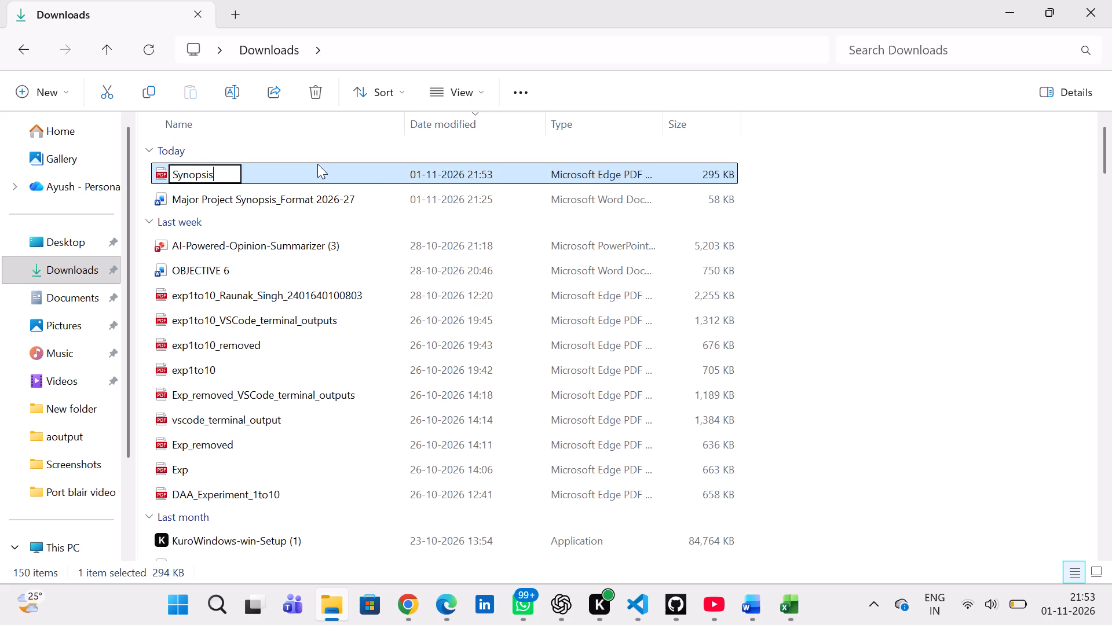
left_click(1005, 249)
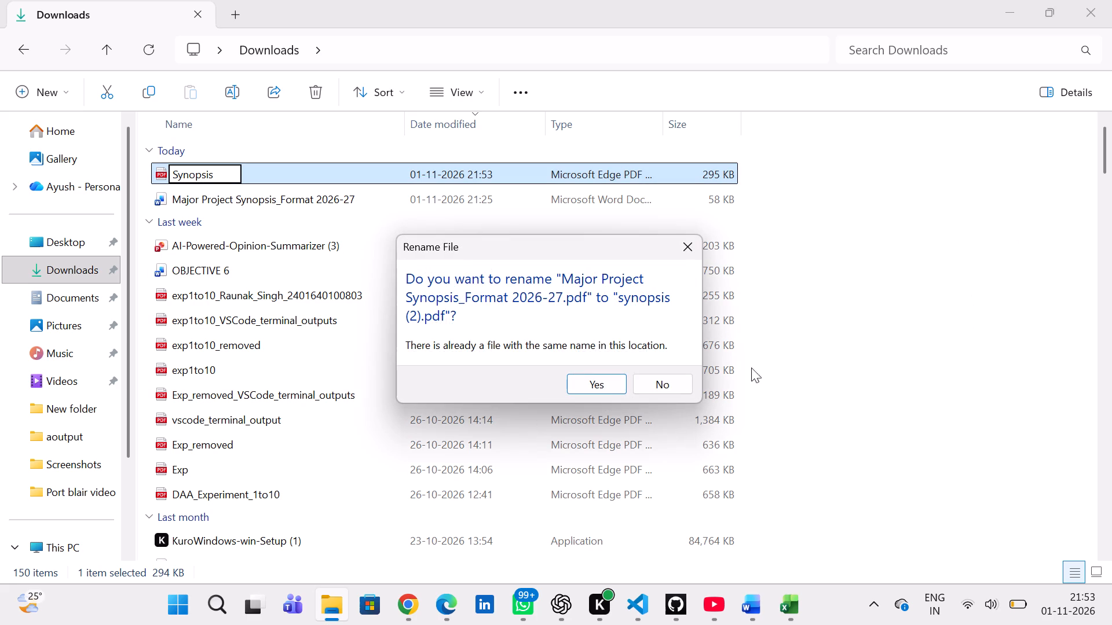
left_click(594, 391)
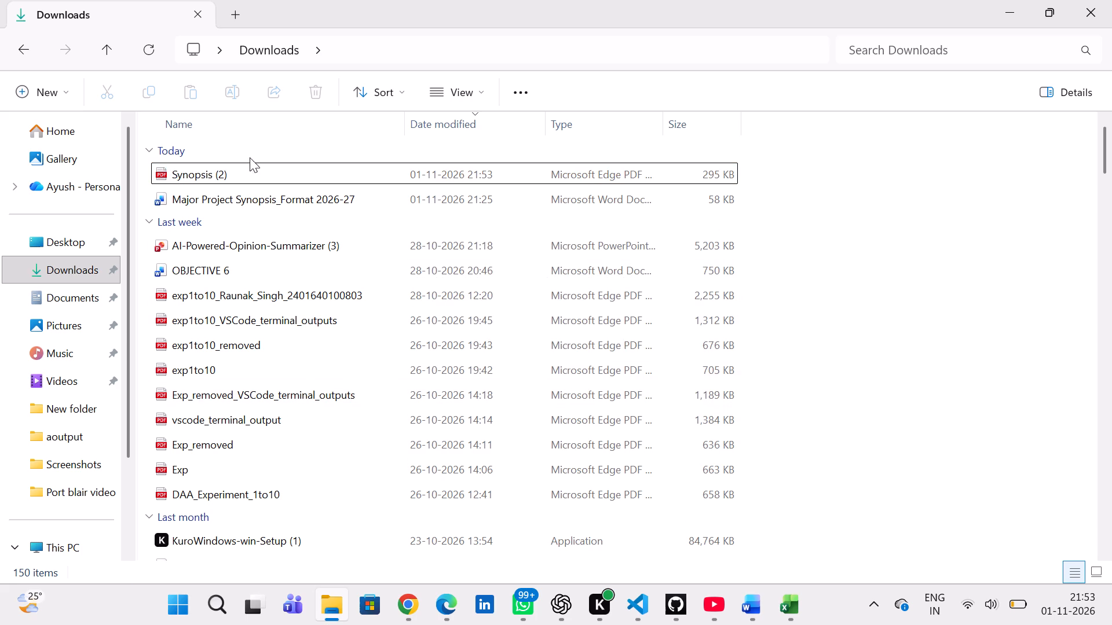
Open the renamed synopsis PDF and look through it from the cover page to the references to check the layout.
double_click(238, 177)
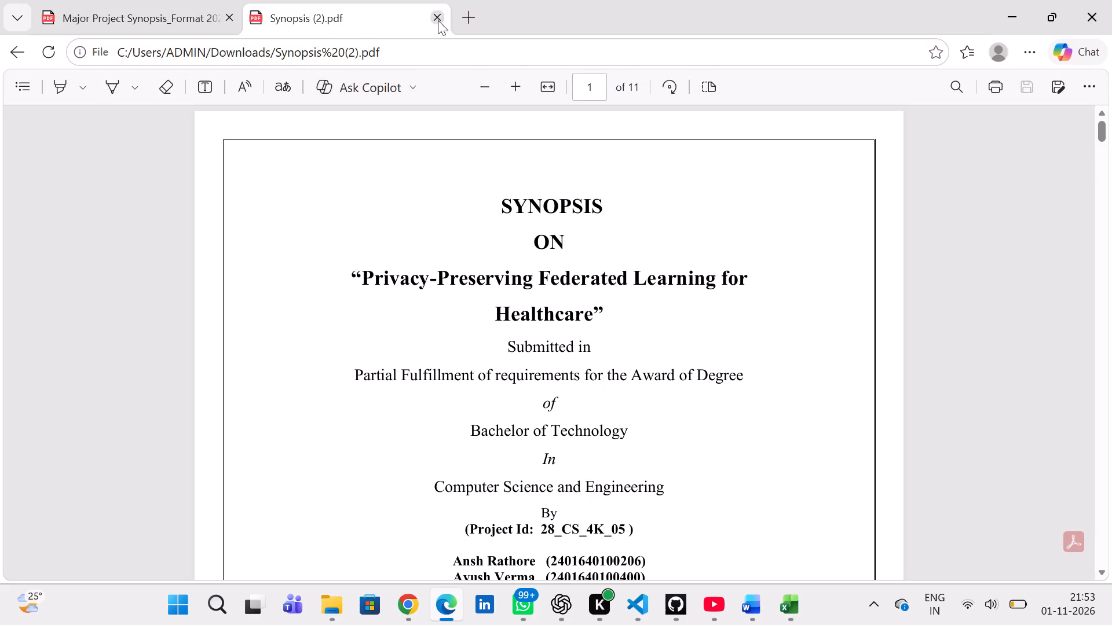
scroll(564, 372, "down", 2)
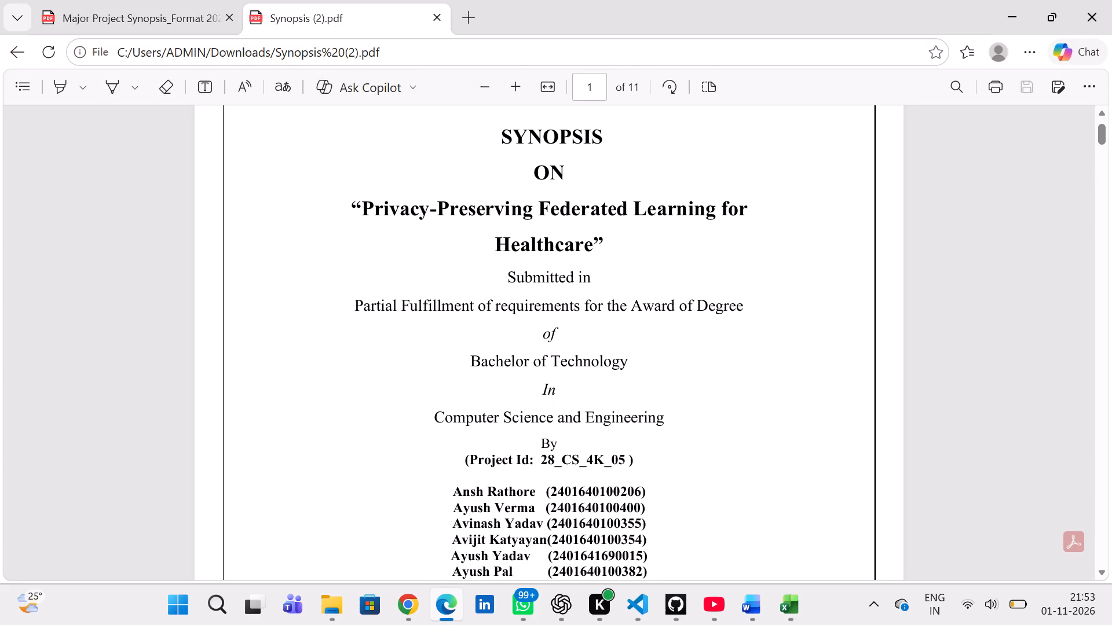
scroll(564, 372, "down", 3)
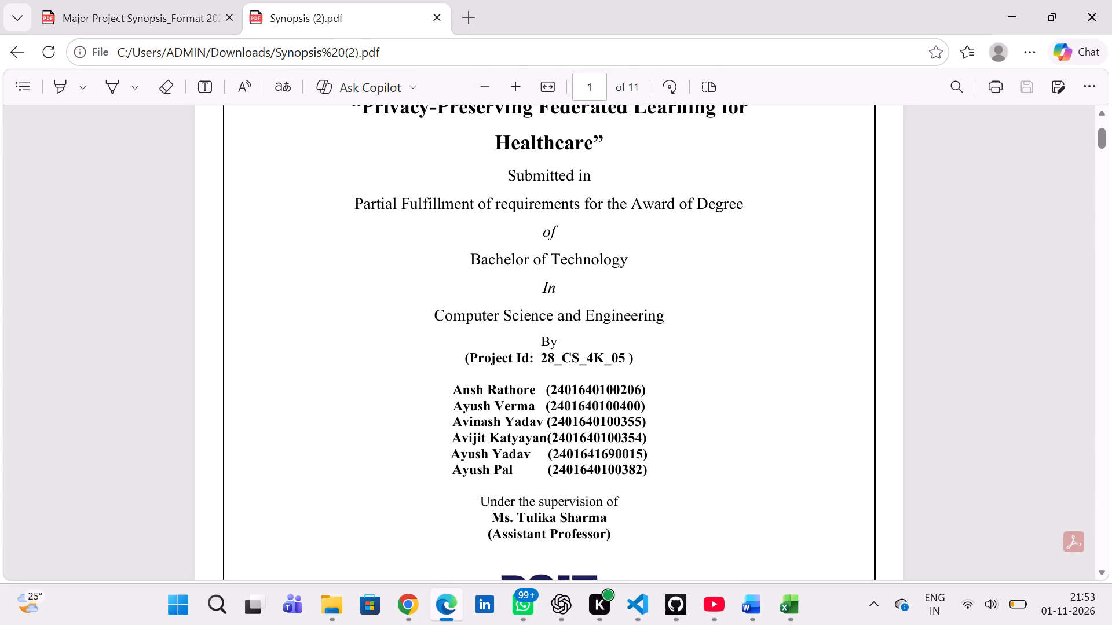
scroll(564, 372, "down", 2)
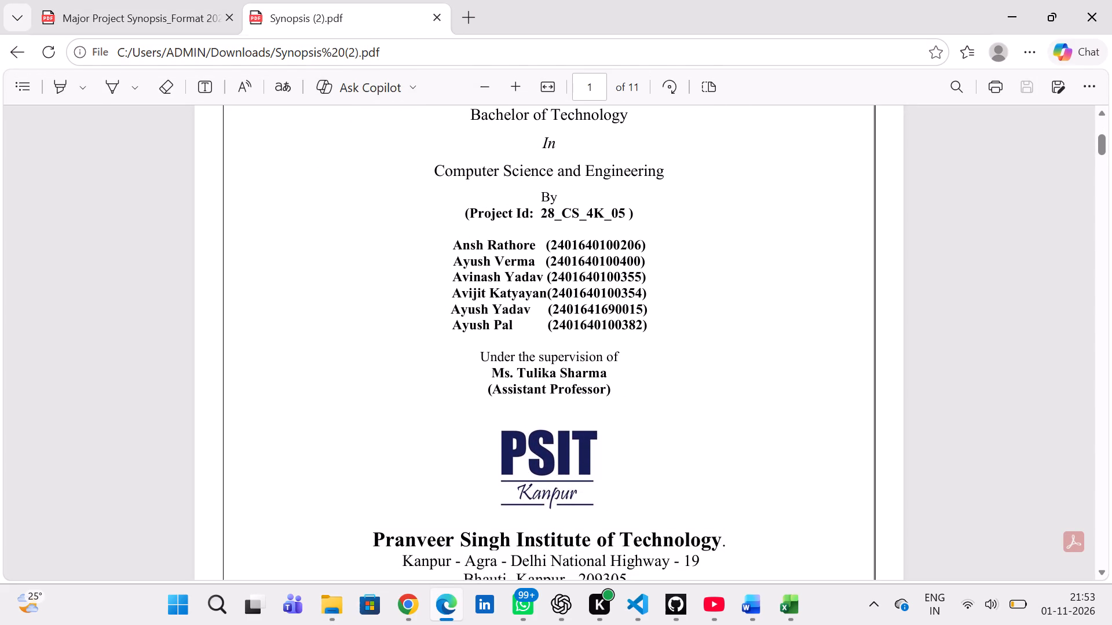
scroll(564, 372, "down", 6)
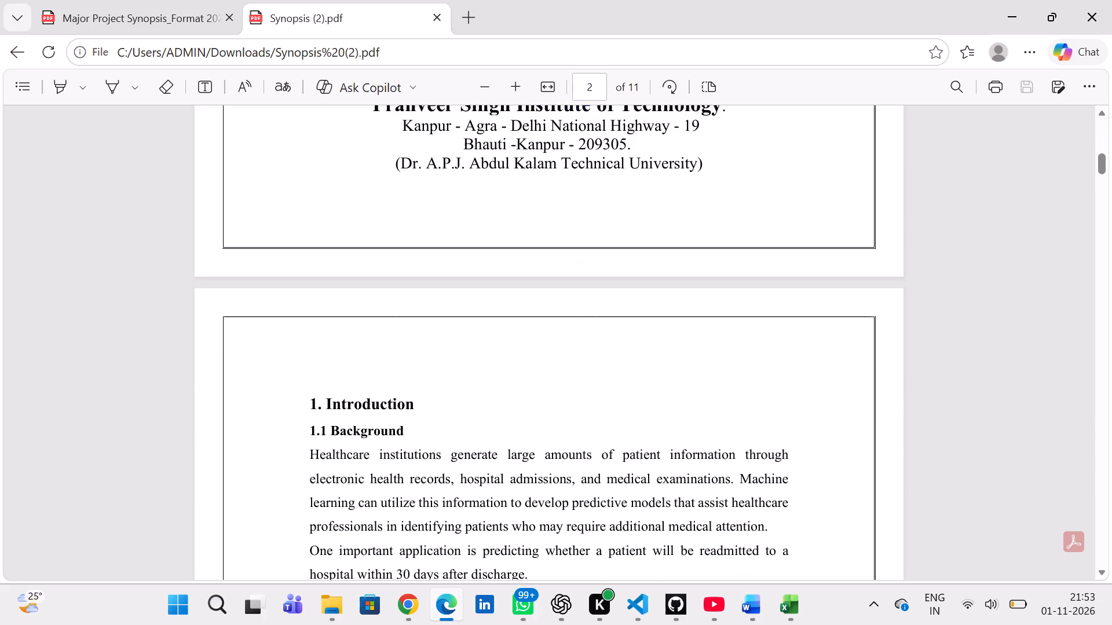
scroll(564, 372, "down", 8)
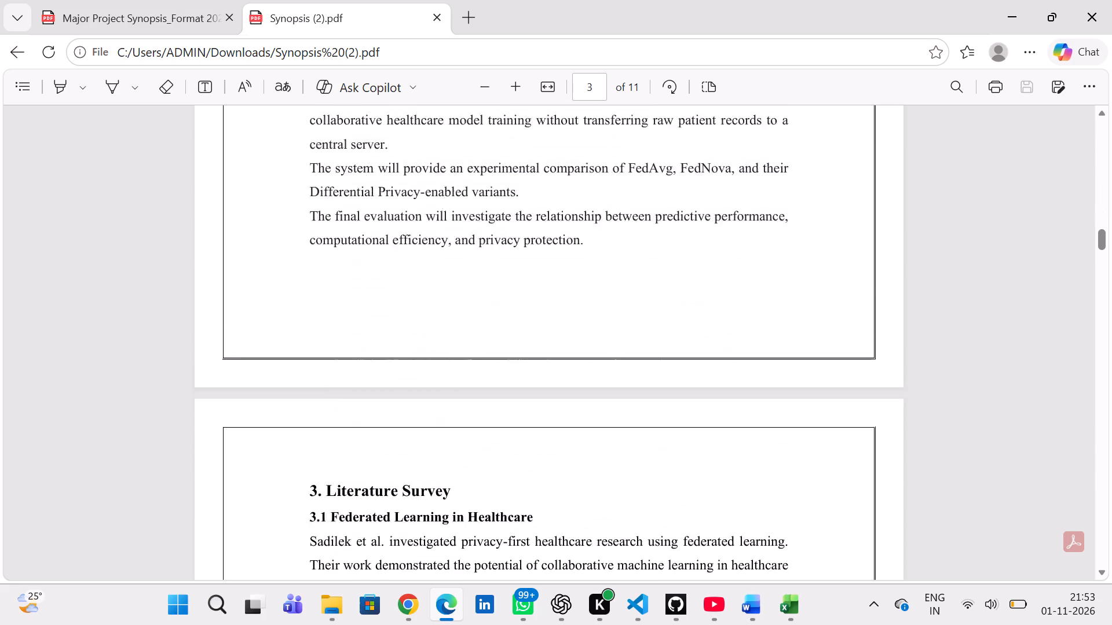
scroll(564, 372, "down", 7)
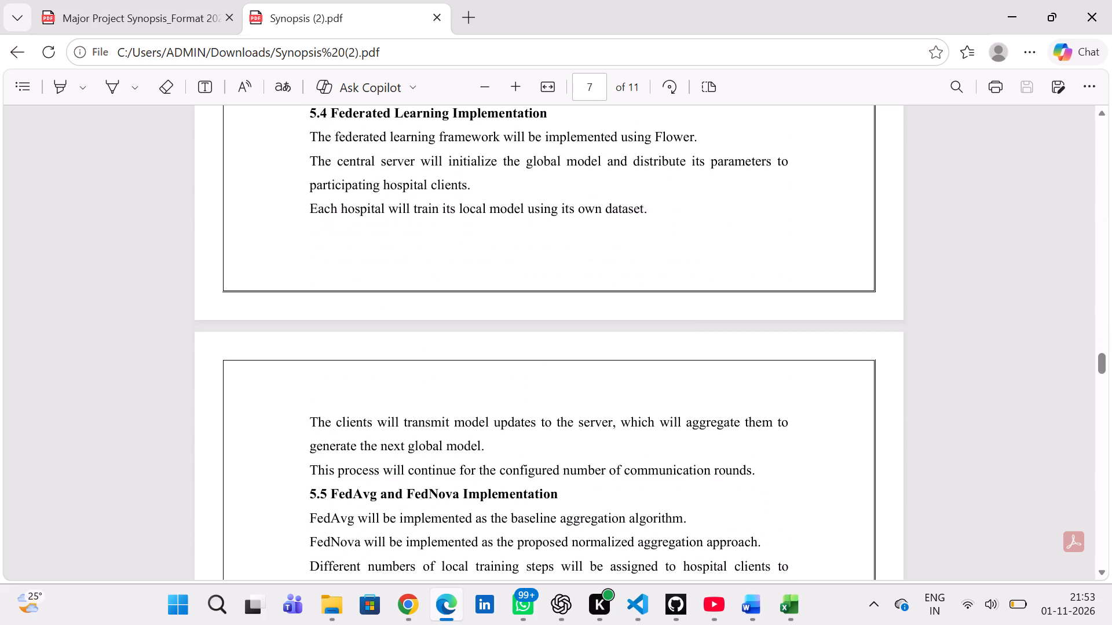
scroll(564, 372, "down", 9)
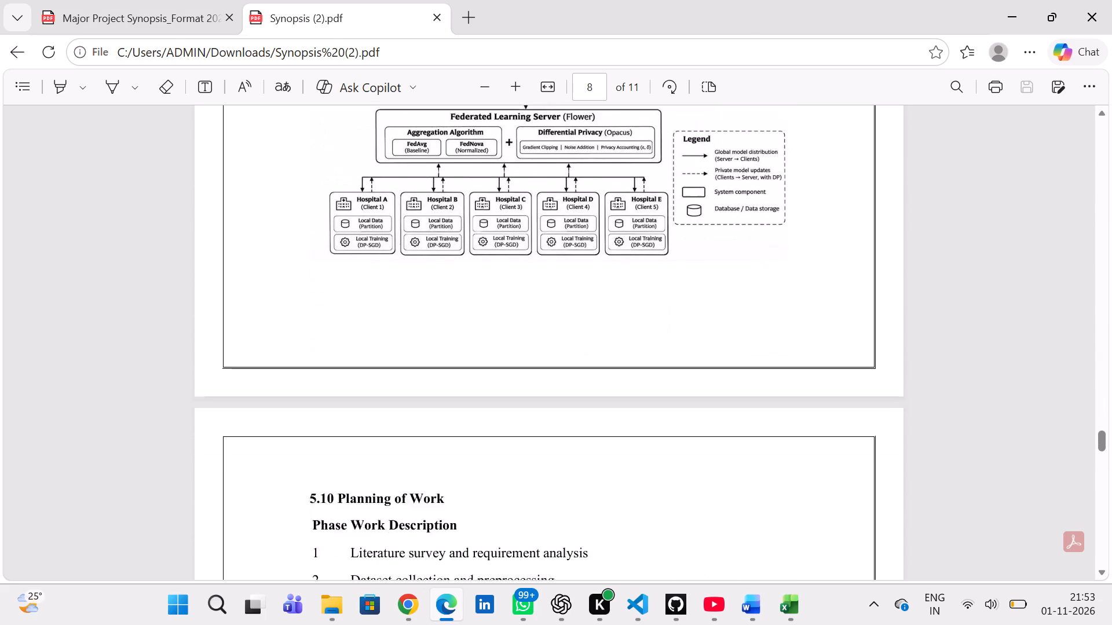
scroll(564, 372, "down", 9)
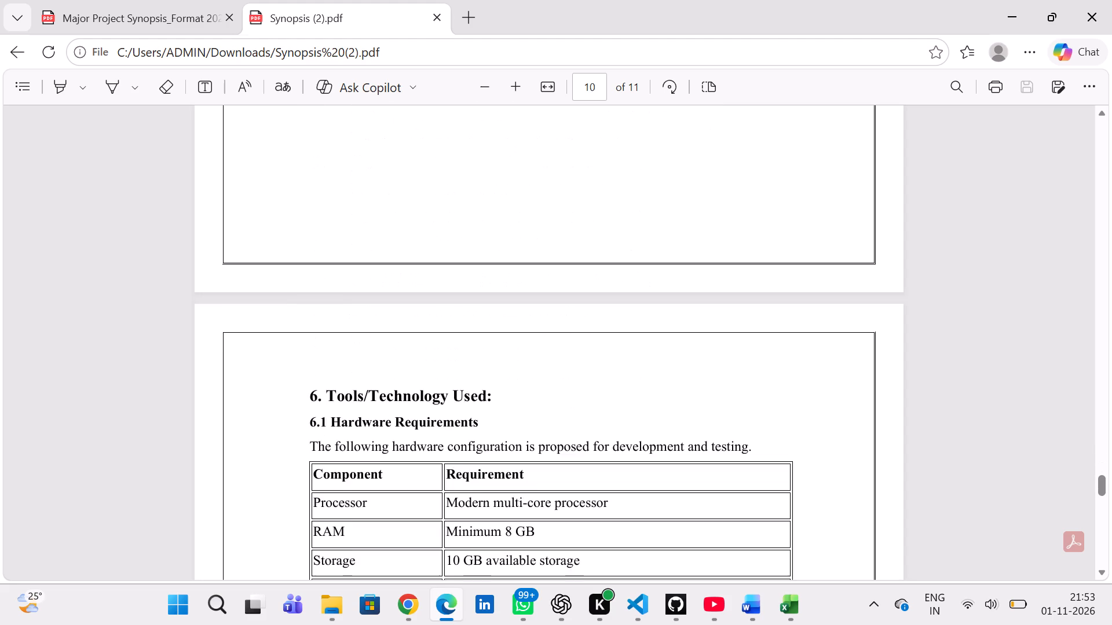
scroll(564, 372, "down", 9)
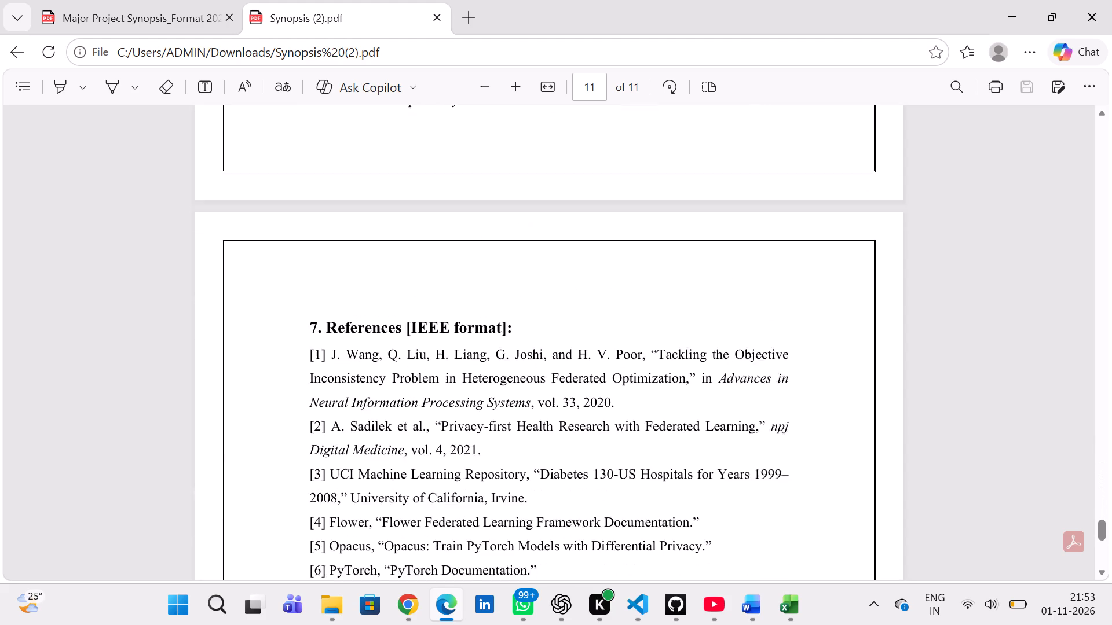
scroll(564, 372, "down", 6)
scroll(564, 372, "up", 11)
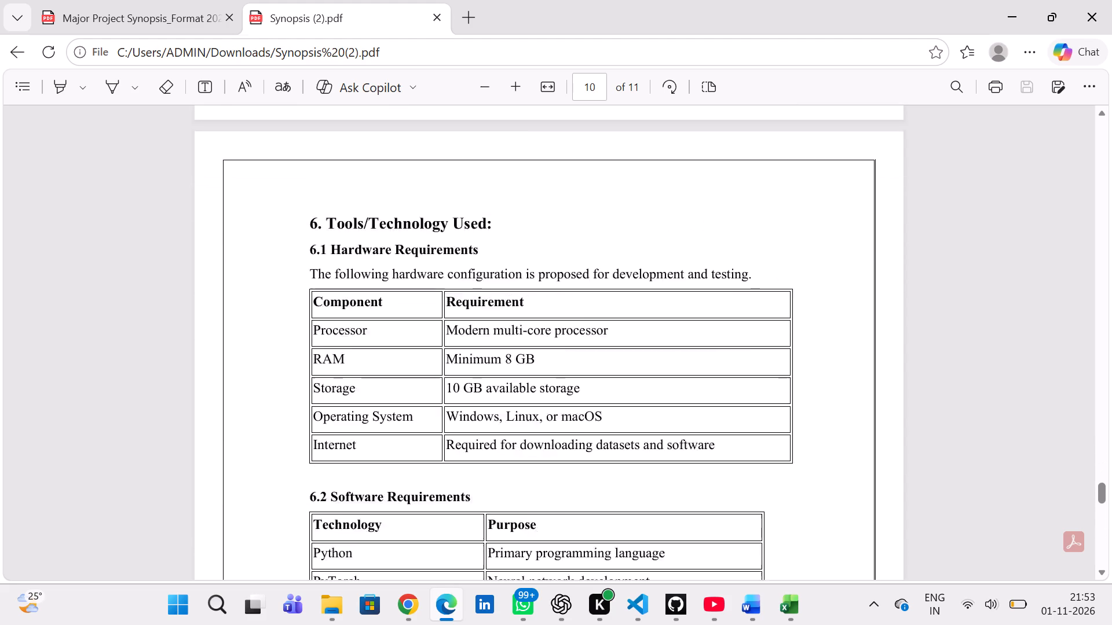
Return to the Downloads folder in File Explorer and rename the synopsis PDF as Synopsis_Major_project.
left_click(336, 595)
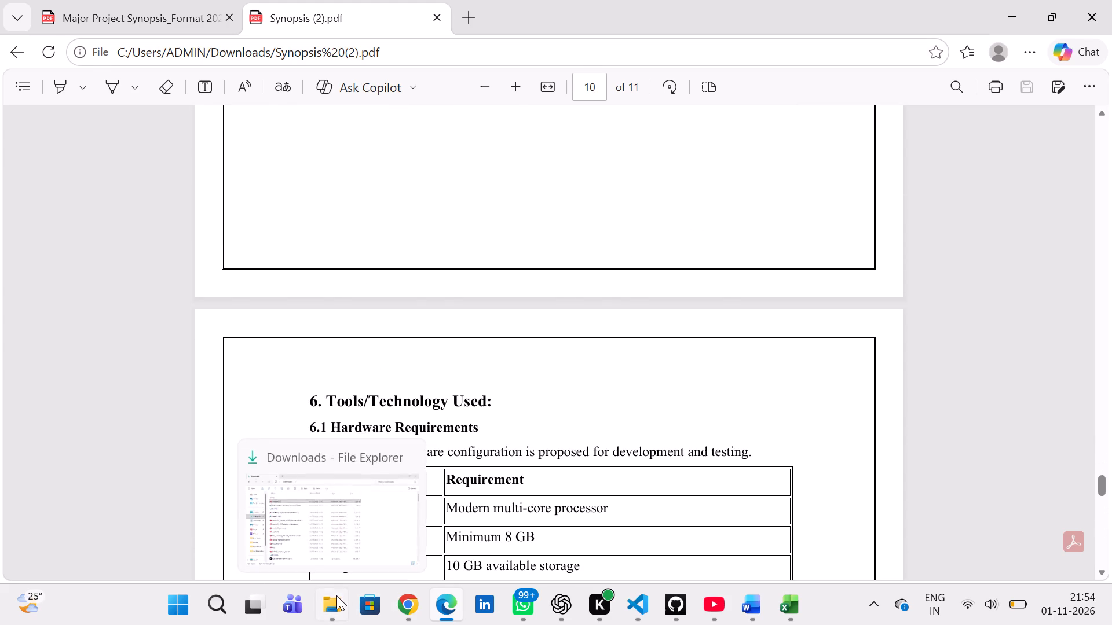
scroll(576, 436, "down", 3)
scroll(576, 436, "up", 3)
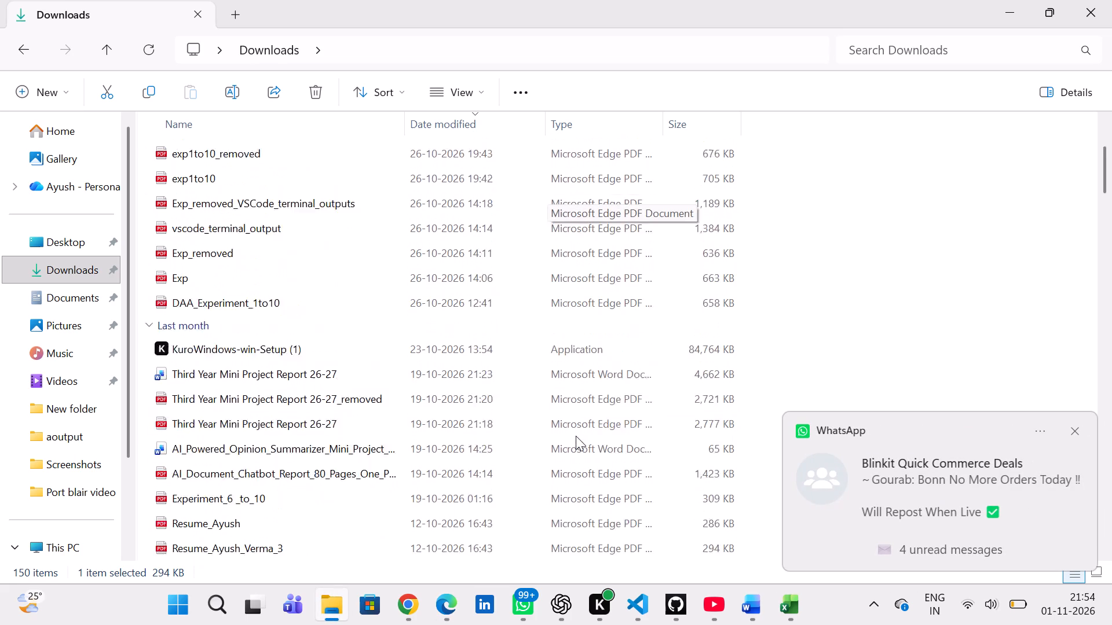
scroll(576, 436, "up", 3)
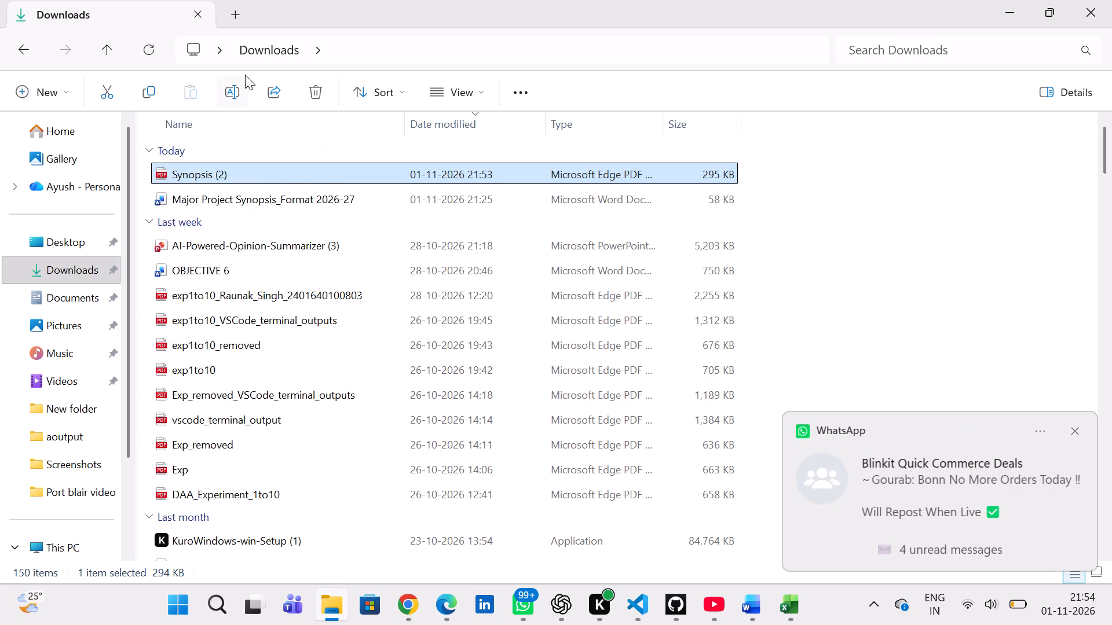
left_click(234, 83)
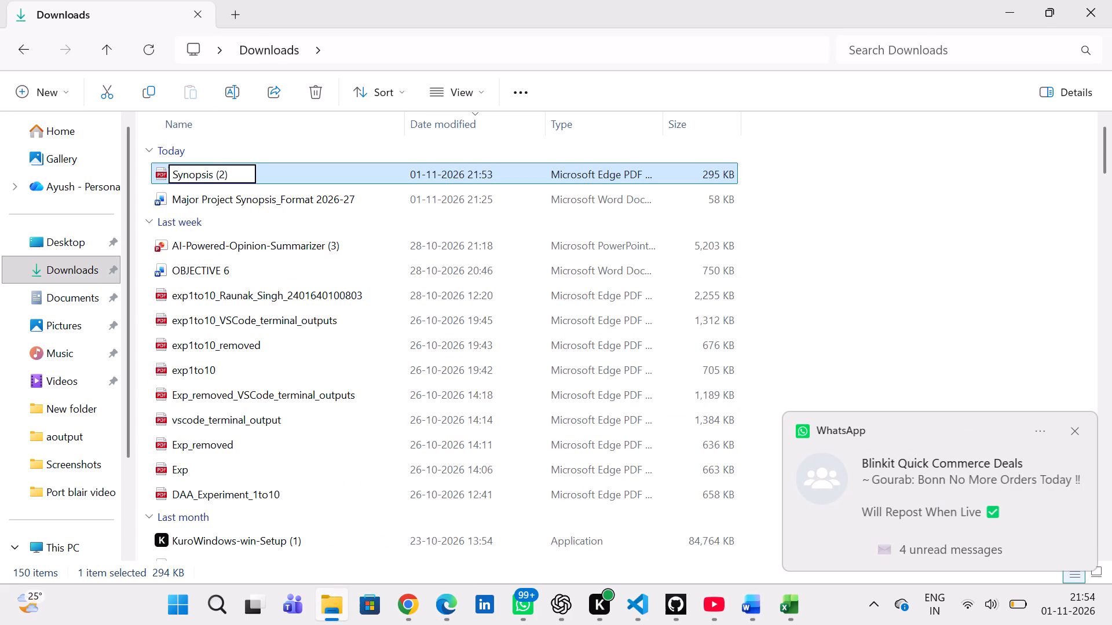
left_click(240, 174)
key("BackSpace")
key("BackSpace")
key("BackSpace")
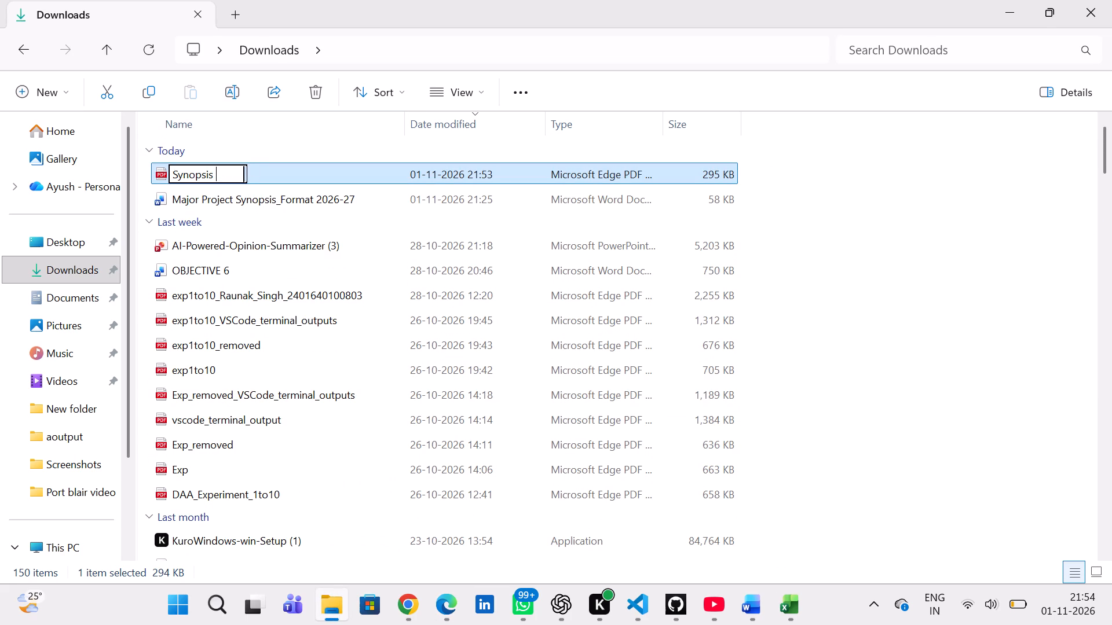
key("BackSpace")
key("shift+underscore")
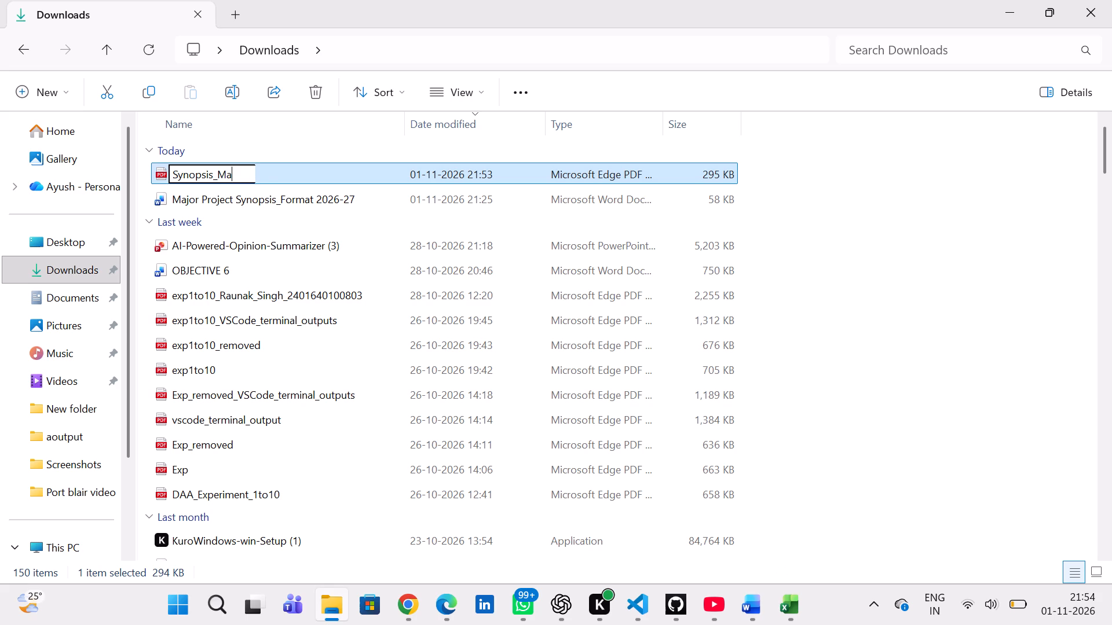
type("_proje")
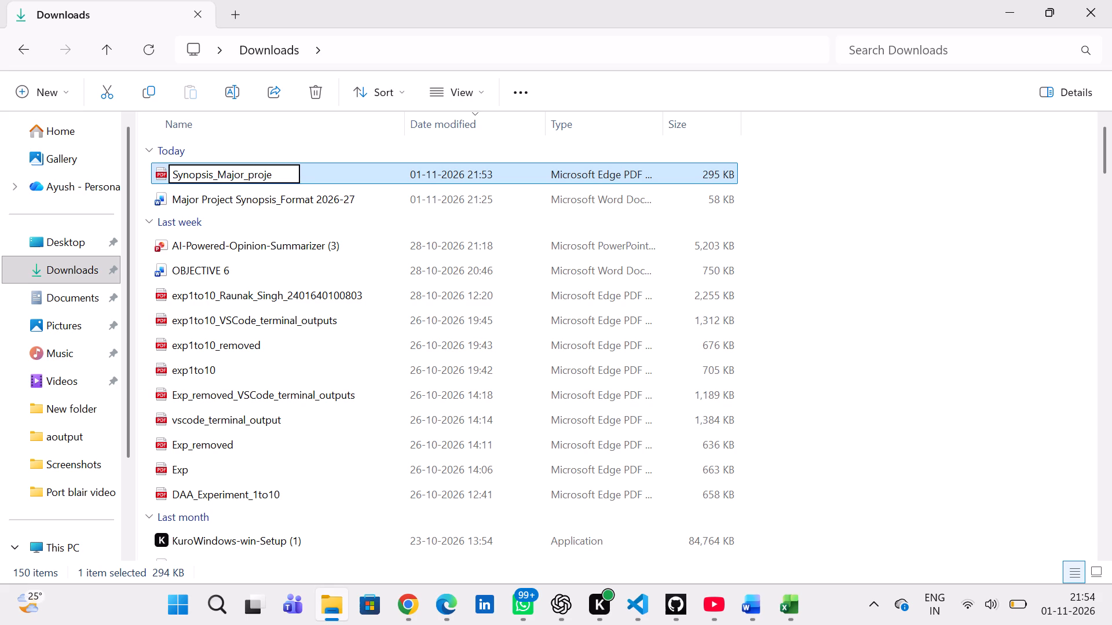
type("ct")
left_click(961, 208)
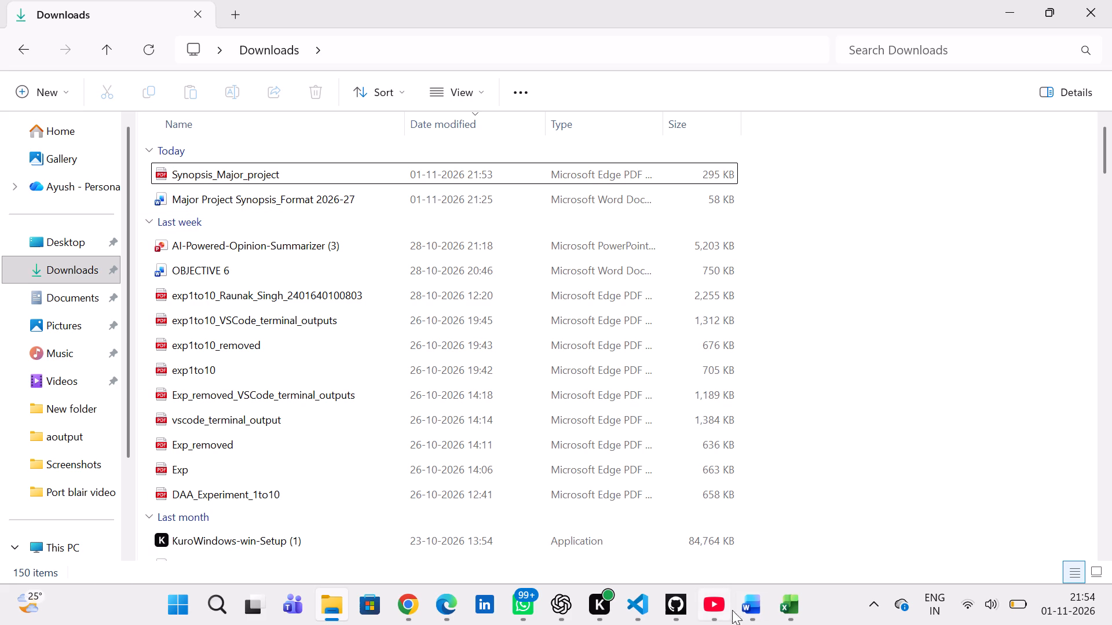